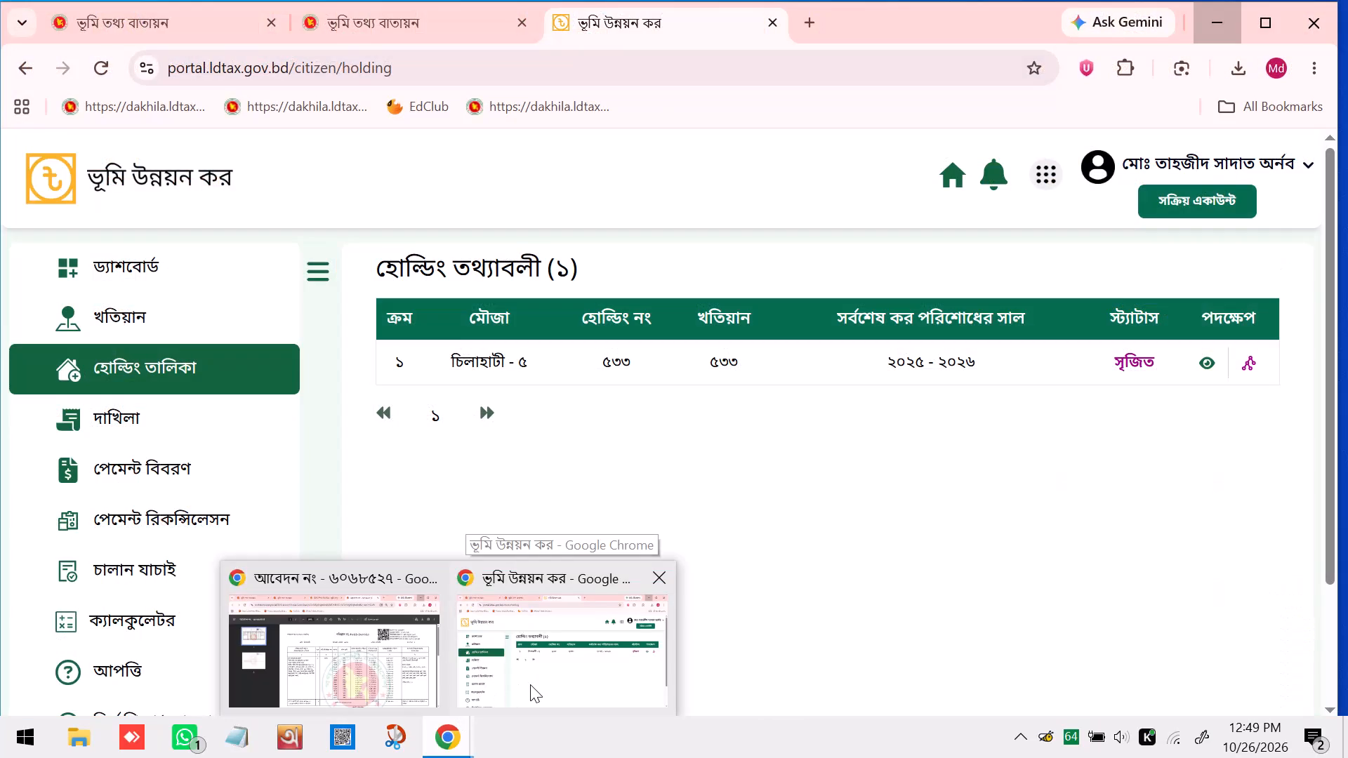
Switch to the ভূমি উন্নয়ন কর window in Chrome and open the form for submitting new khotian information.
{"action": "left_click", "coordinate": [530, 684]}
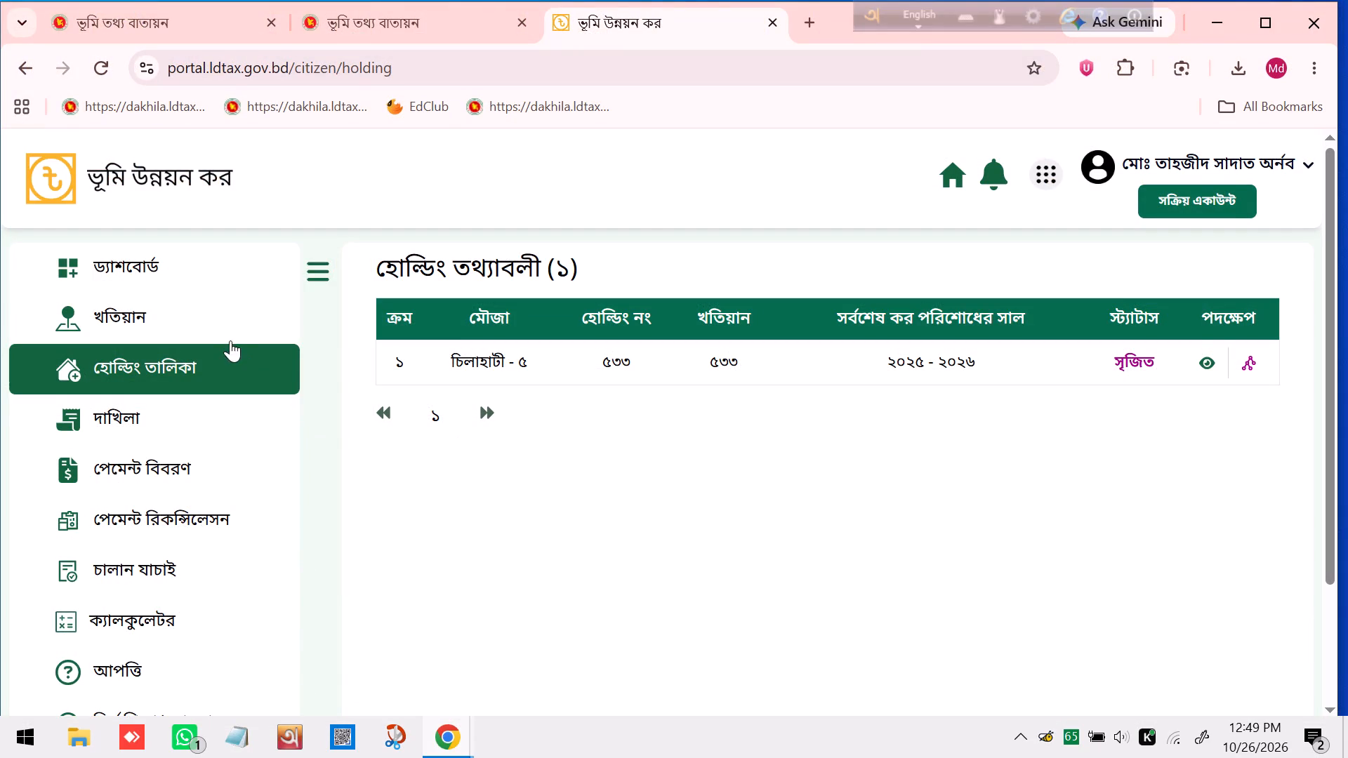
{"action": "left_click", "coordinate": [185, 270]}
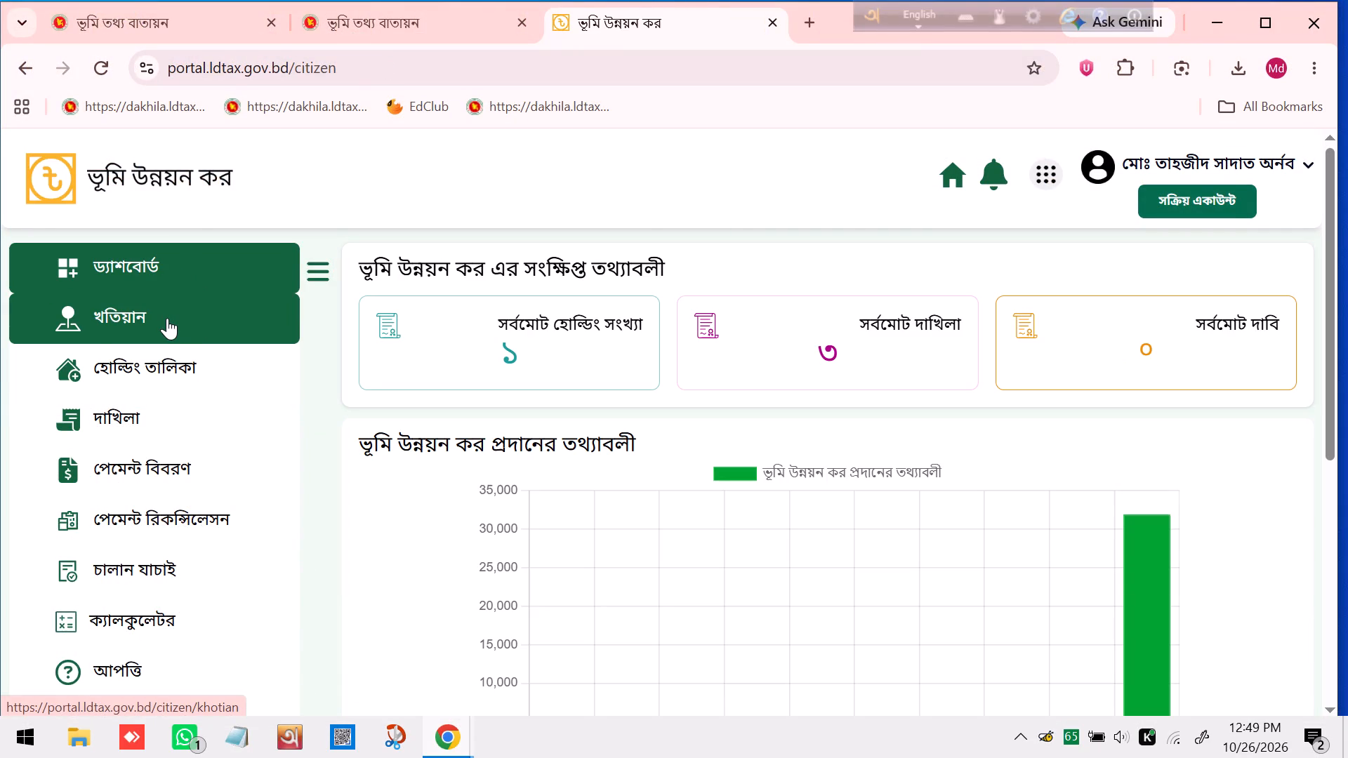
{"action": "left_click", "coordinate": [167, 318]}
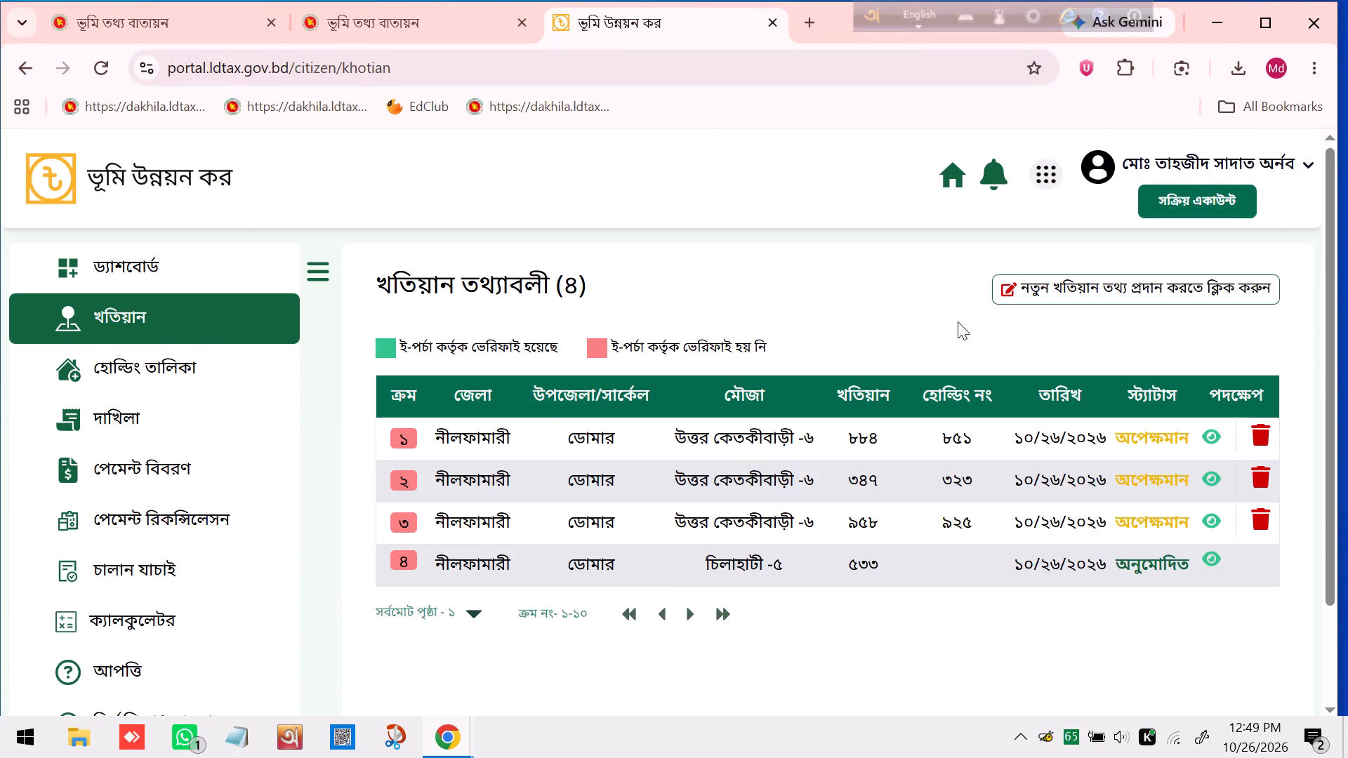
{"action": "left_click", "coordinate": [1007, 293]}
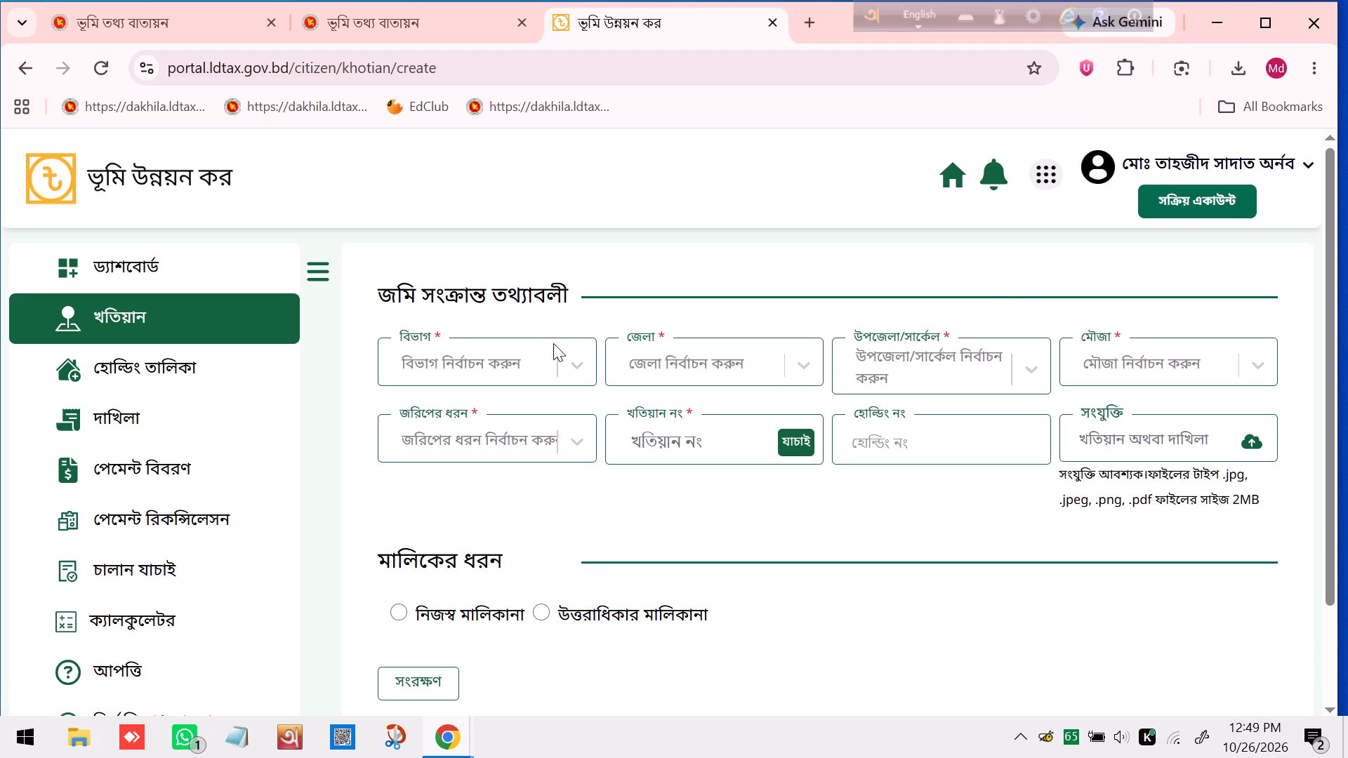
Set the land location to division রংপুর, district নীলফামারী, upazila/circle ডোমার and mouza চিলাহাটী-৫.
{"action": "left_click", "coordinate": [501, 357]}
{"action": "left_click", "coordinate": [423, 637]}
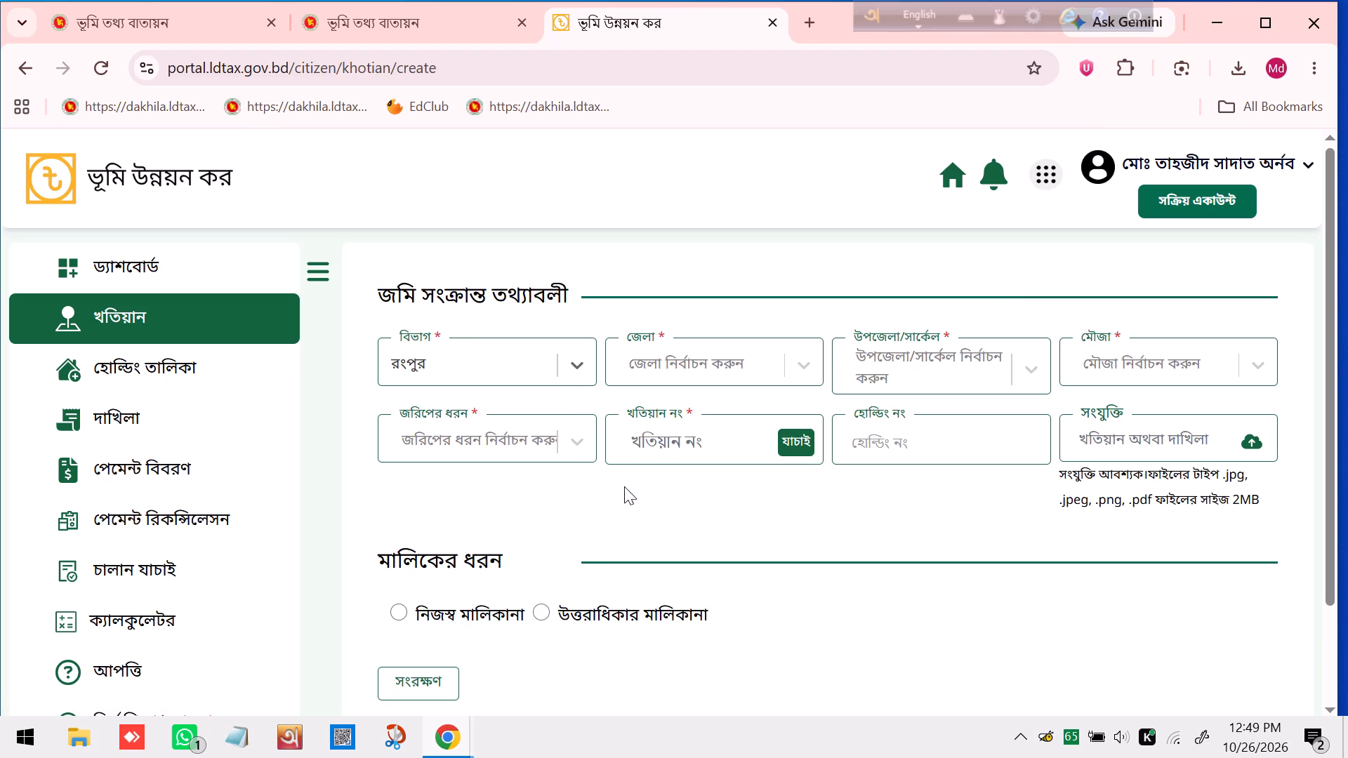
{"action": "left_click", "coordinate": [736, 359]}
{"action": "left_click", "coordinate": [678, 589]}
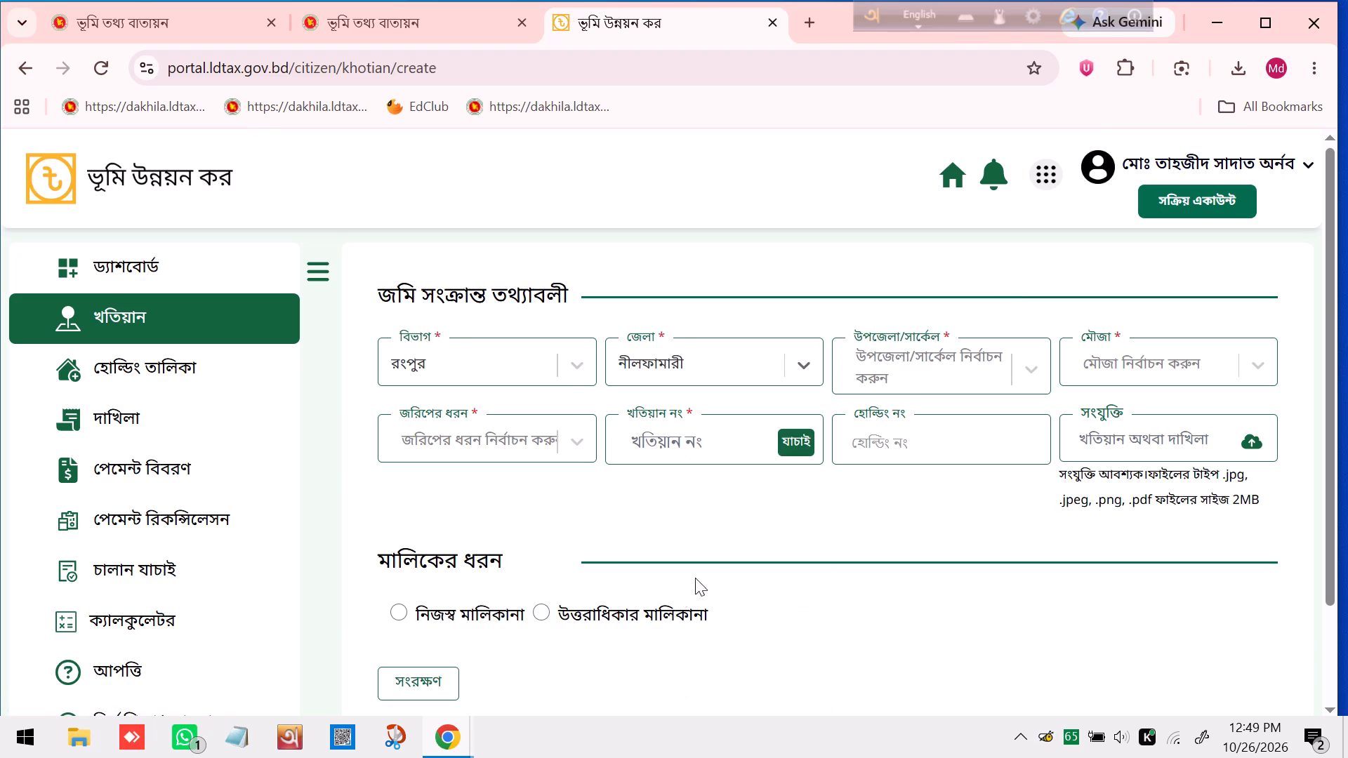
{"action": "left_click", "coordinate": [884, 374]}
{"action": "left_click", "coordinate": [880, 436]}
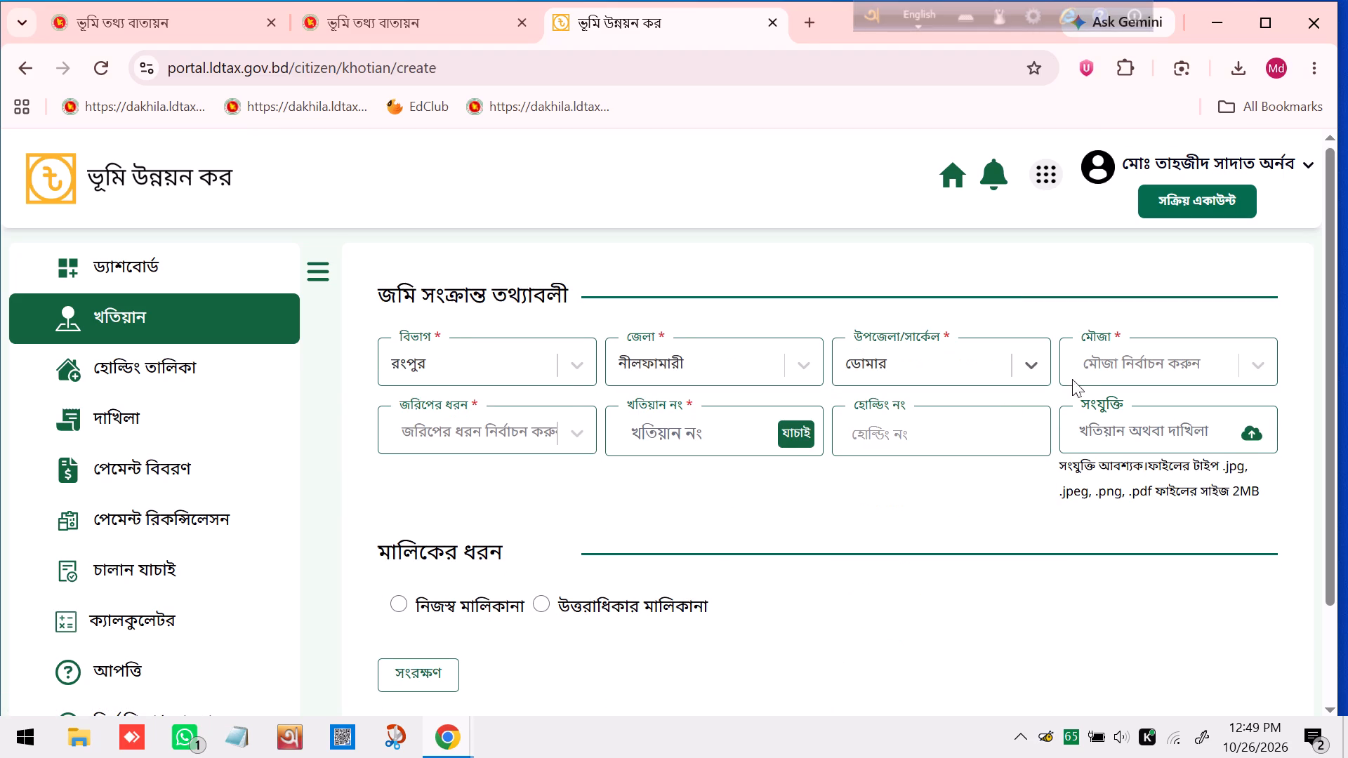
{"action": "left_click", "coordinate": [1097, 354]}
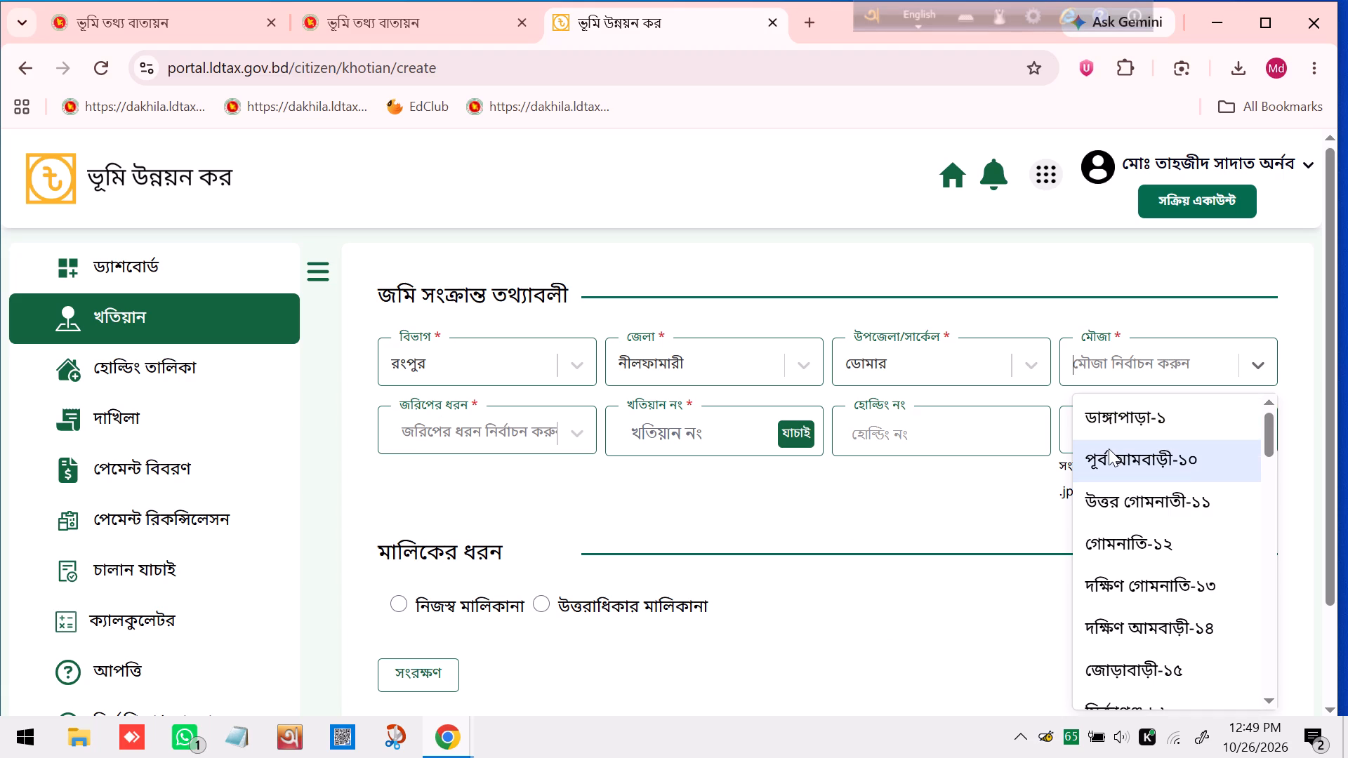
{"action": "scroll", "coordinate": [1173, 516], "scroll_direction": "down", "scroll_amount": 10}
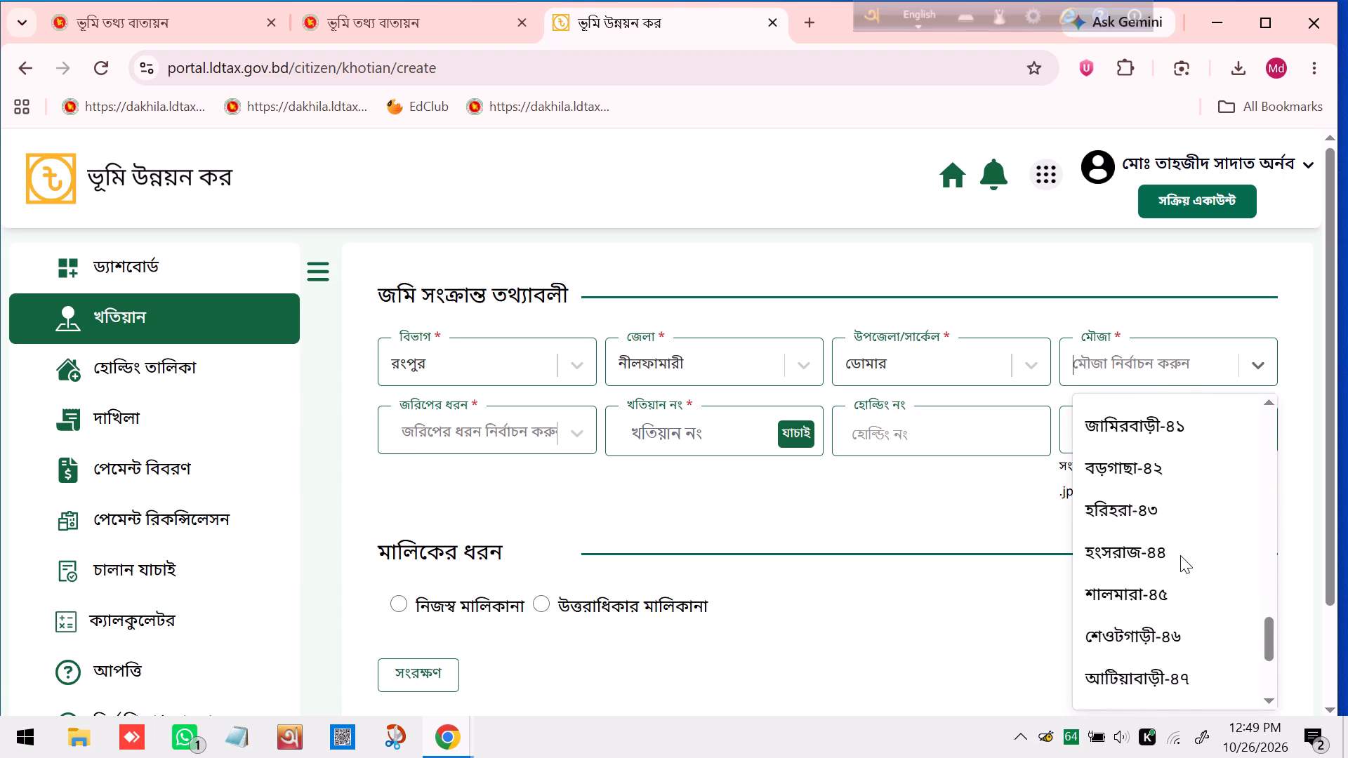
{"action": "scroll", "coordinate": [1180, 555], "scroll_direction": "down", "scroll_amount": 5}
{"action": "left_click", "coordinate": [1144, 515]}
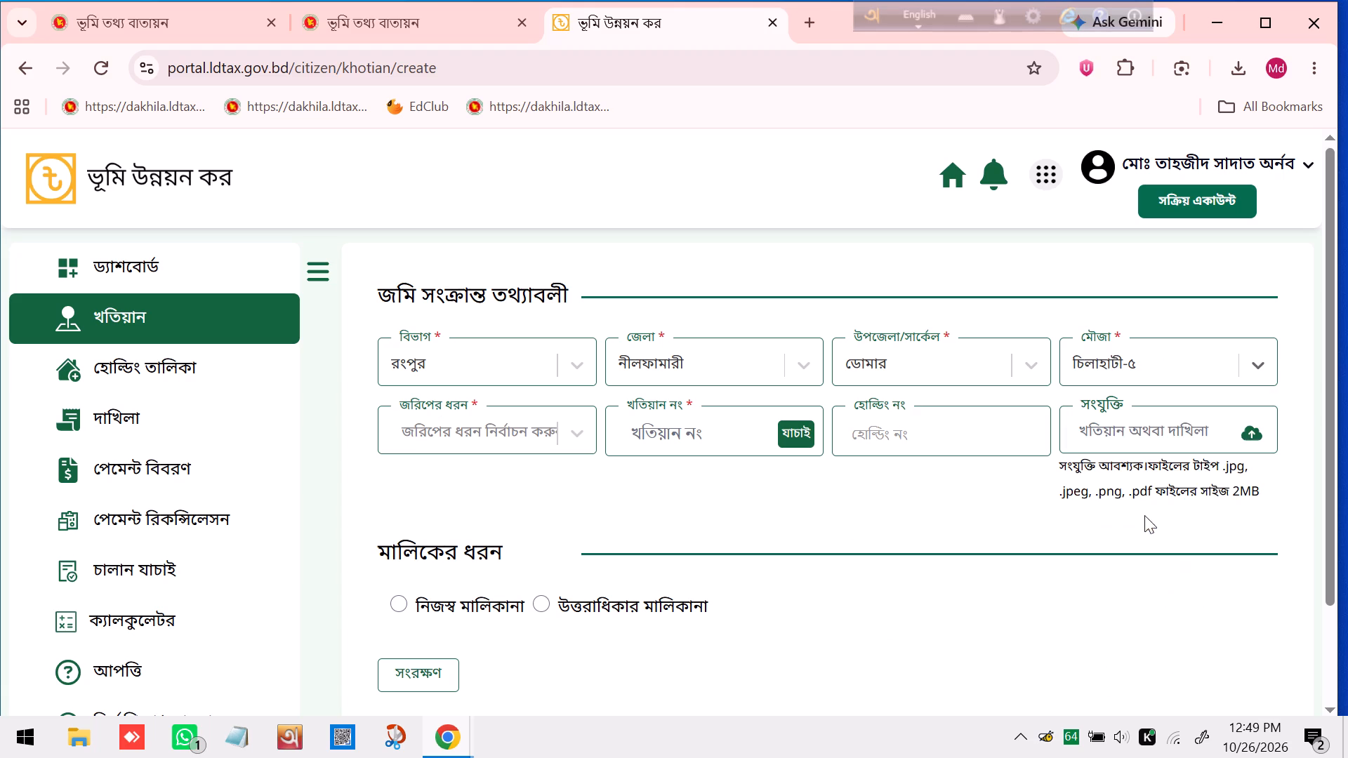
{"action": "left_click", "coordinate": [527, 432]}
{"action": "scroll", "coordinate": [509, 546], "scroll_direction": "down", "scroll_amount": 3}
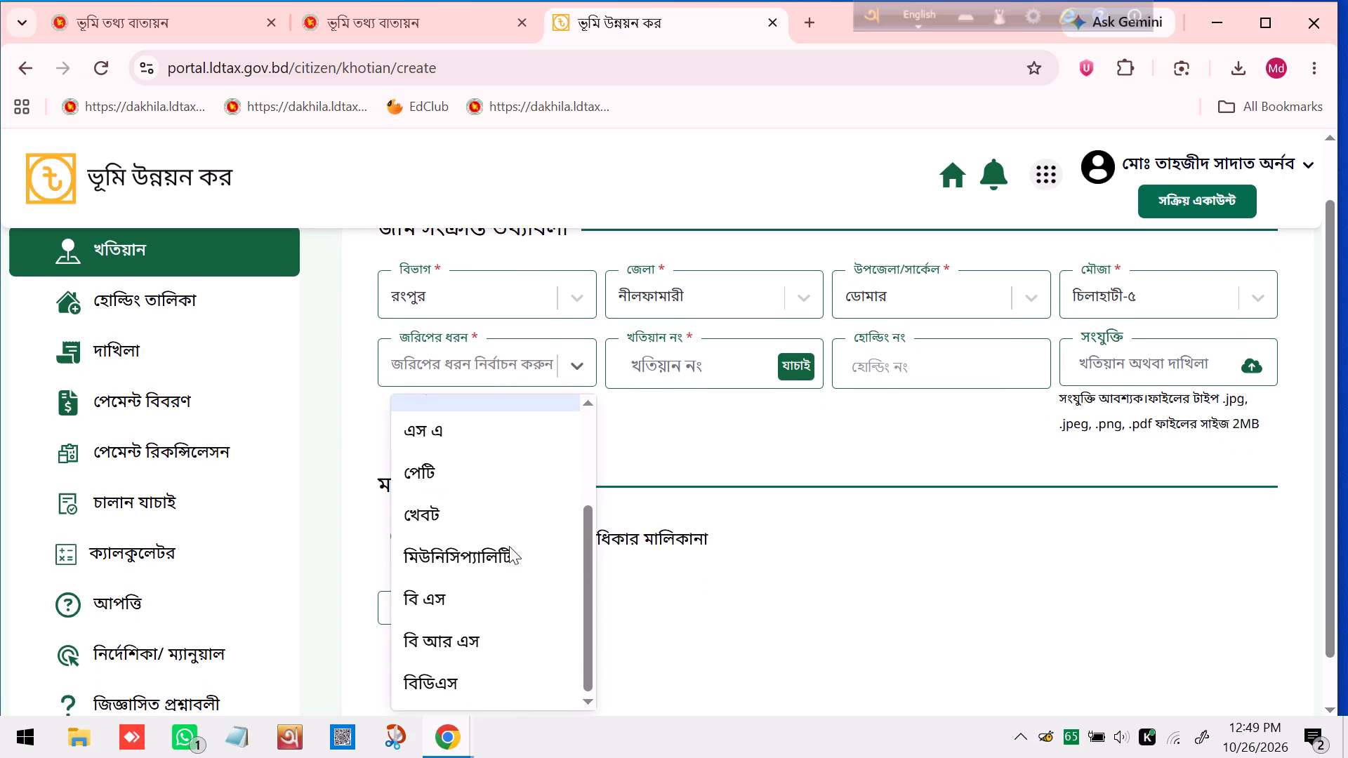
{"action": "left_click", "coordinate": [446, 650]}
{"action": "left_click", "coordinate": [708, 369]}
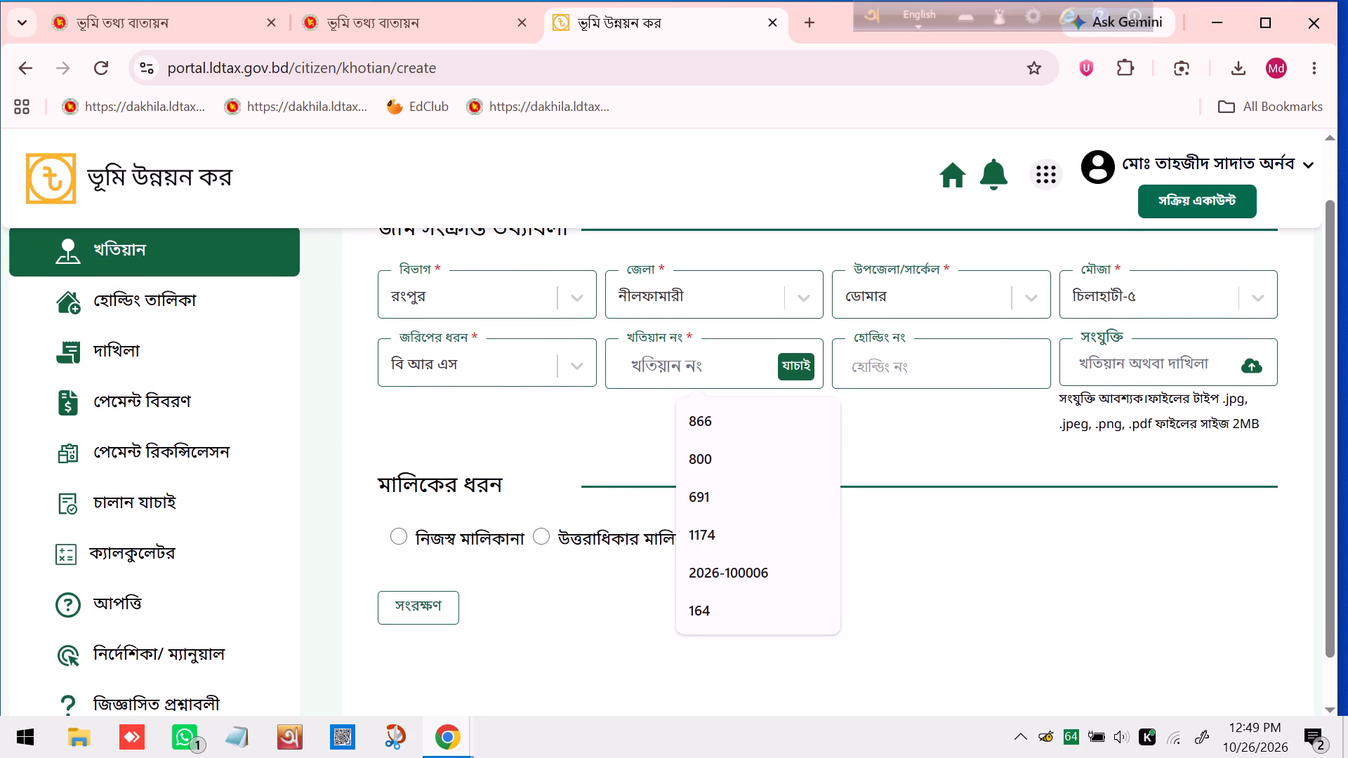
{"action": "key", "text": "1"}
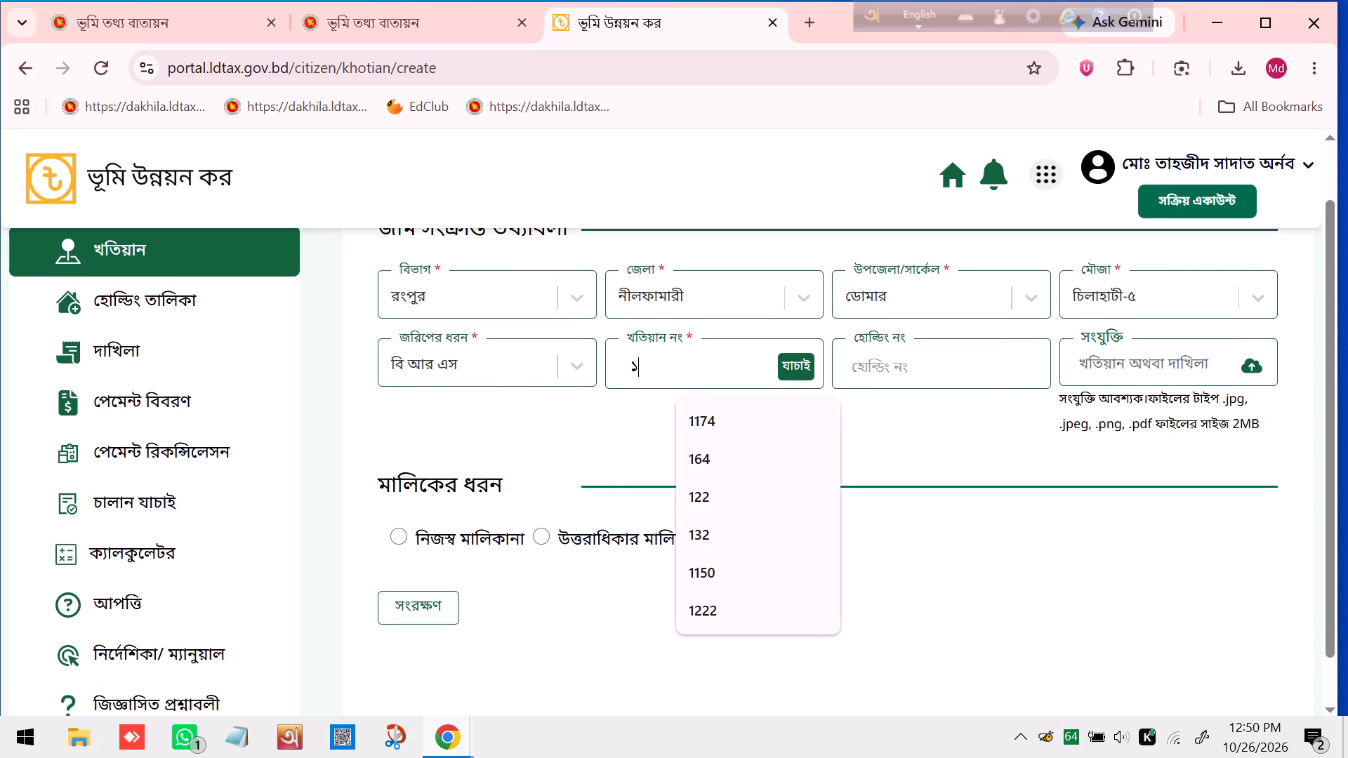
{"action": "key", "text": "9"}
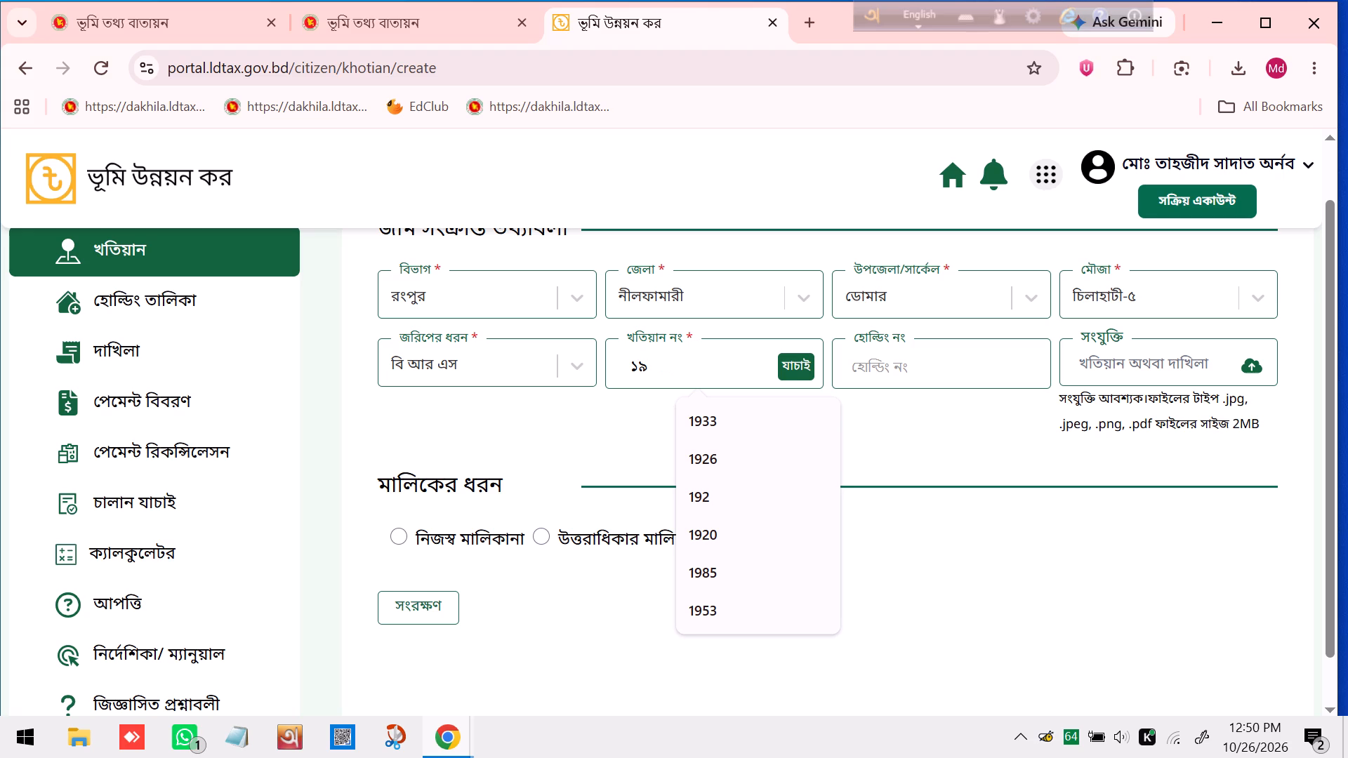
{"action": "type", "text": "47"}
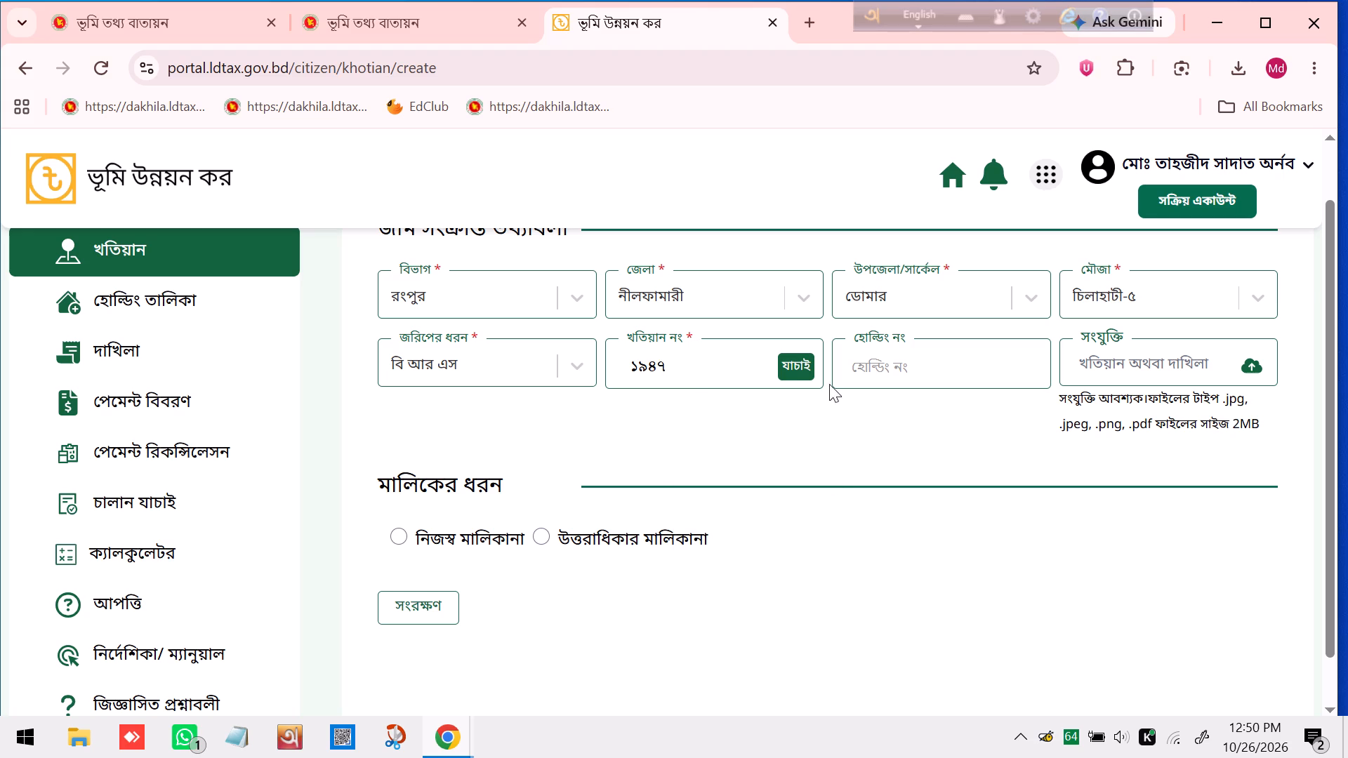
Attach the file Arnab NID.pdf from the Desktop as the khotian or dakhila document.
{"action": "left_click", "coordinate": [1102, 373]}
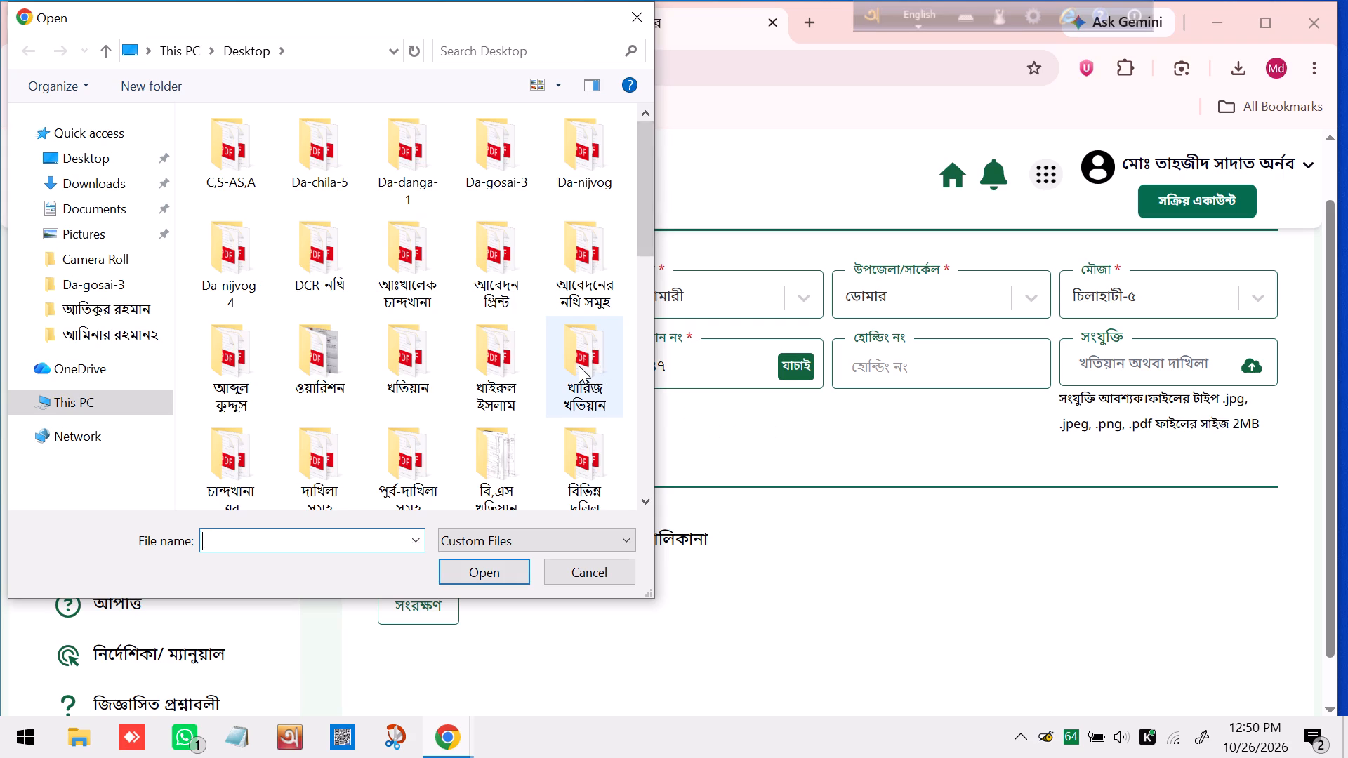
{"action": "scroll", "coordinate": [579, 366], "scroll_direction": "down", "scroll_amount": 1}
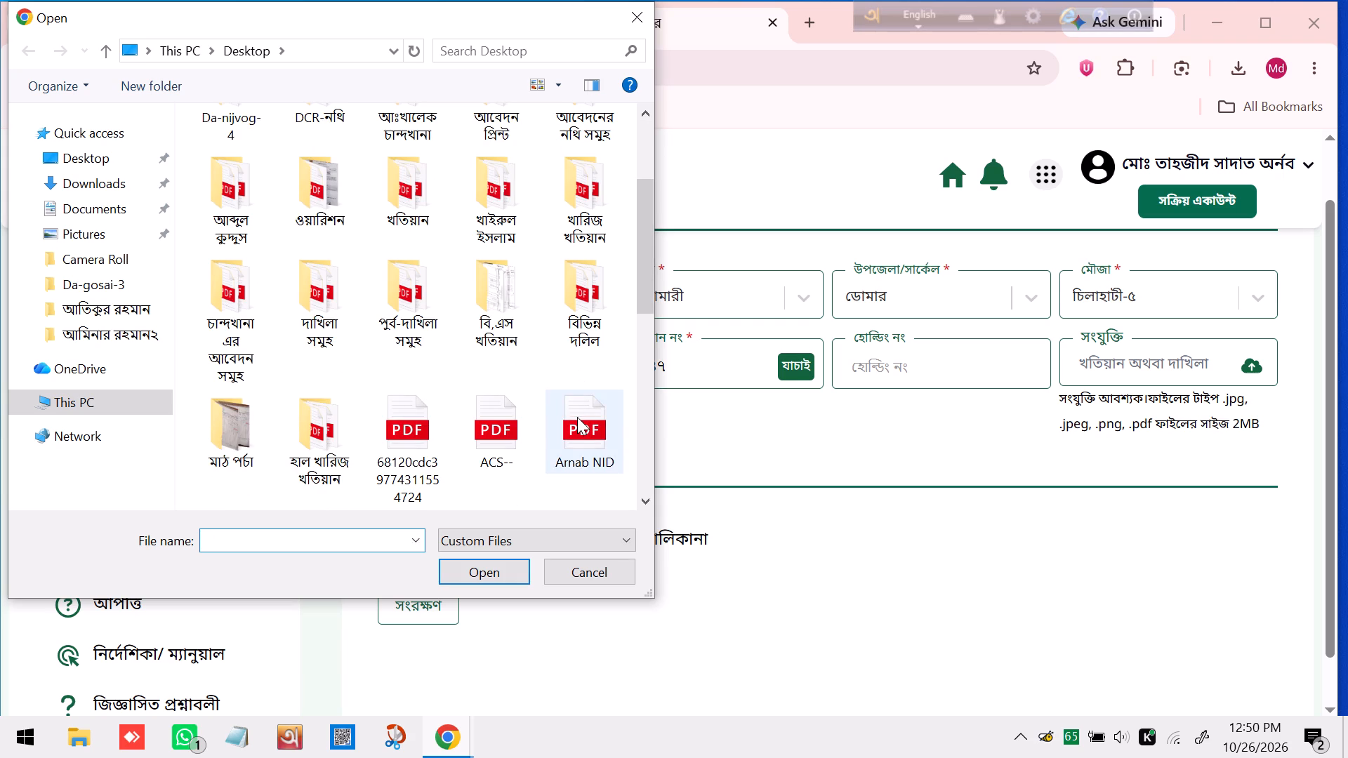
{"action": "double_click", "coordinate": [577, 417]}
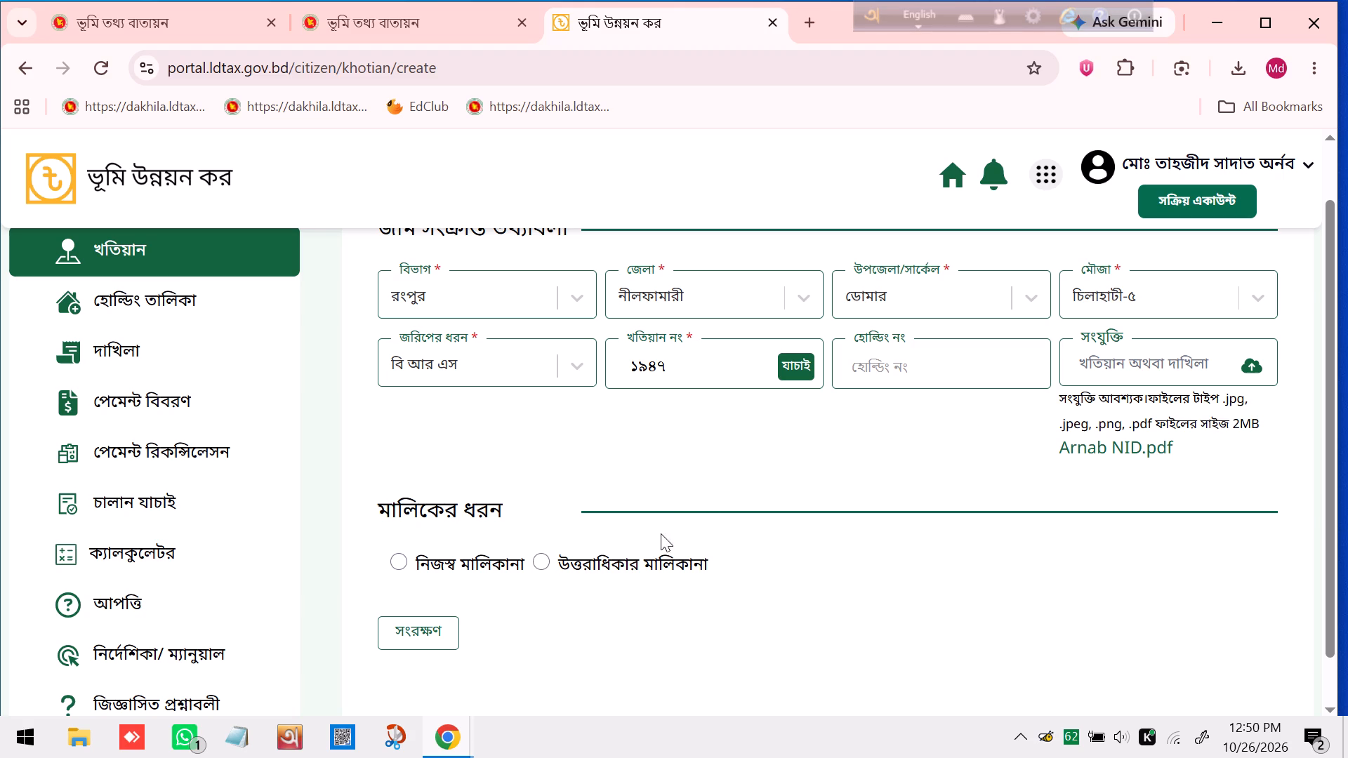
Choose উত্তরাধিকার মালিকানা as the ownership type and enter the khotian owner's name in Bangla.
{"action": "left_click", "coordinate": [546, 559]}
{"action": "left_click", "coordinate": [570, 375]}
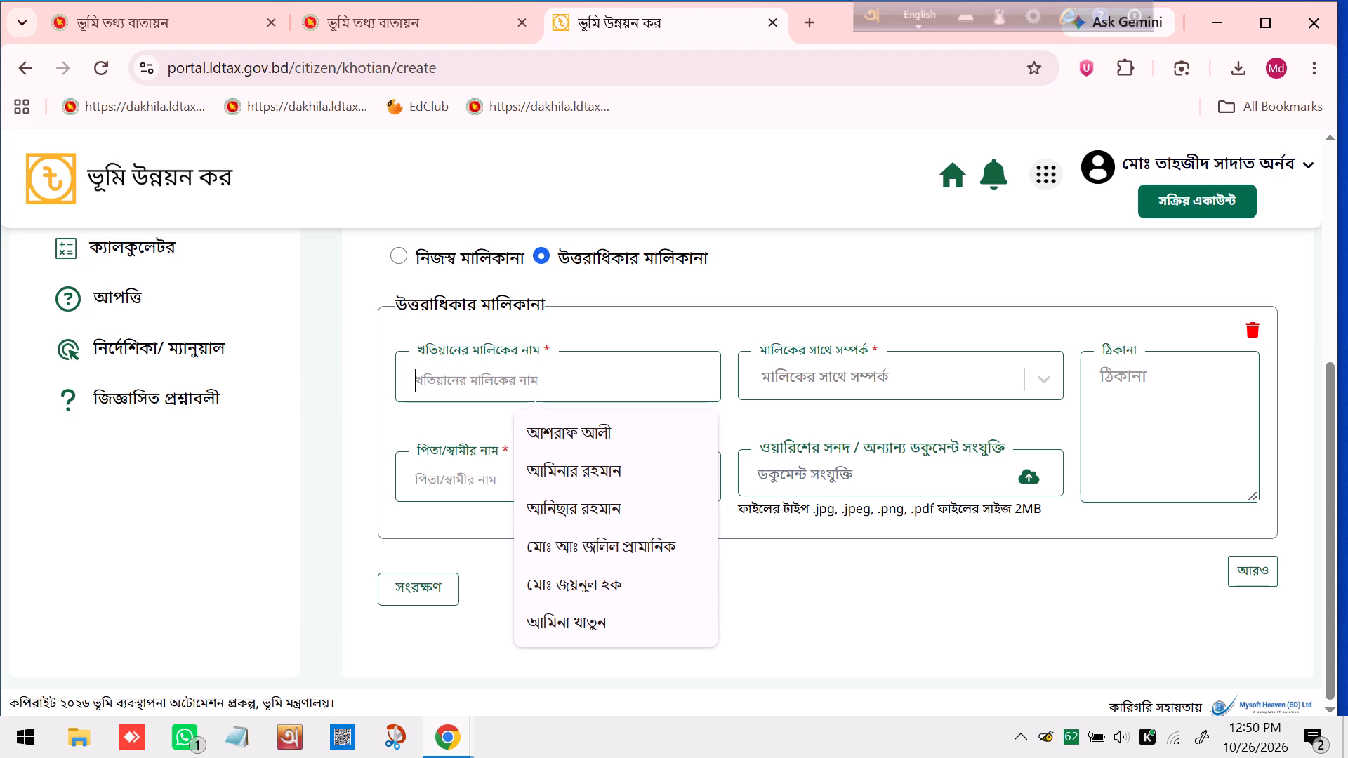
{"action": "key", "text": "Right"}
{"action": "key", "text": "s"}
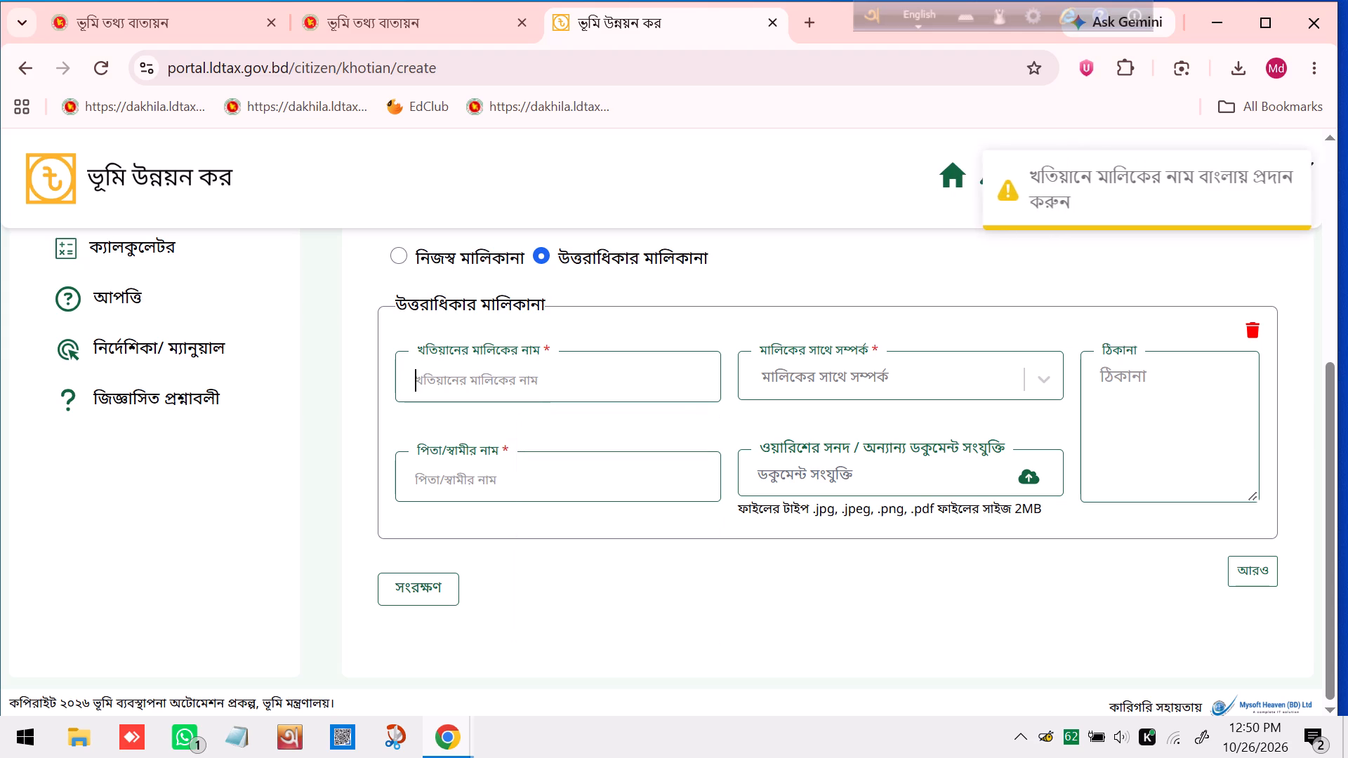
{"action": "key", "text": "BackSpace"}
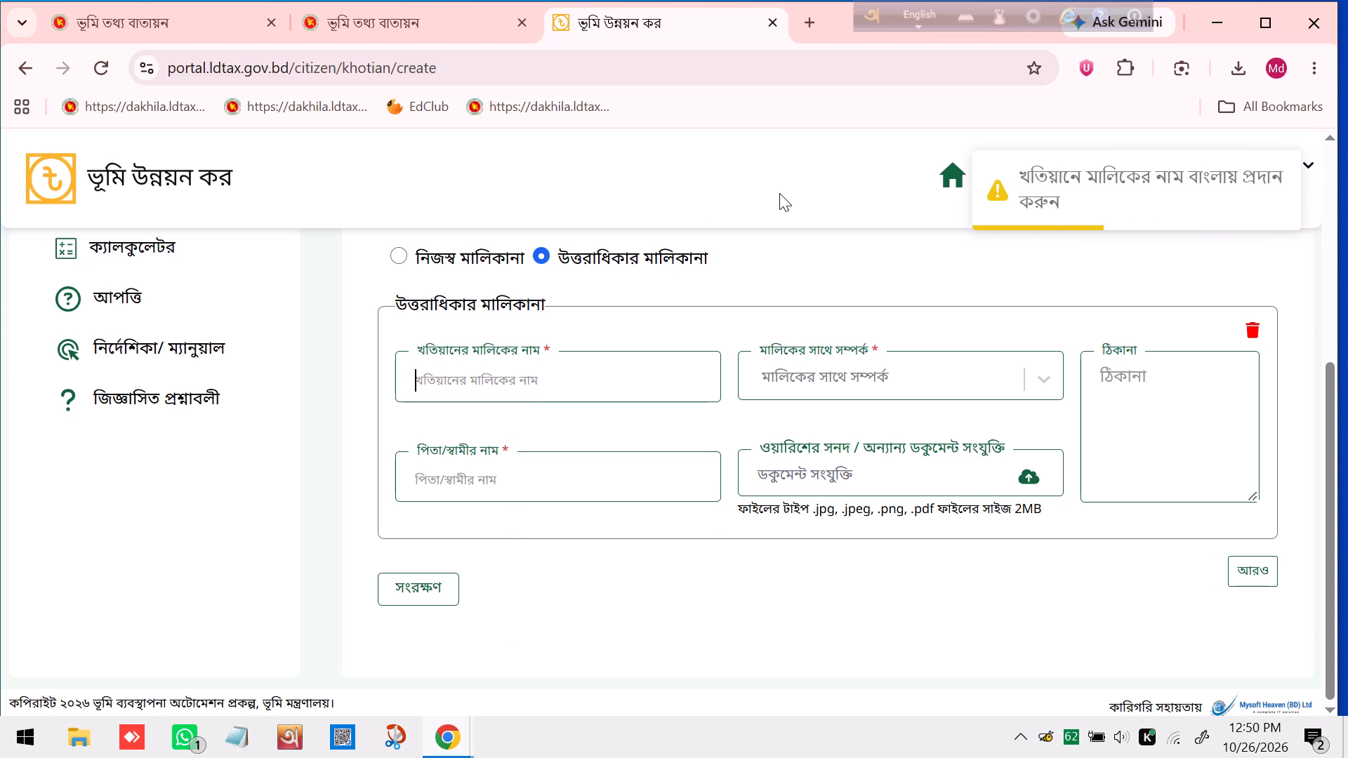
{"action": "left_click", "coordinate": [564, 380]}
{"action": "key", "text": "Right"}
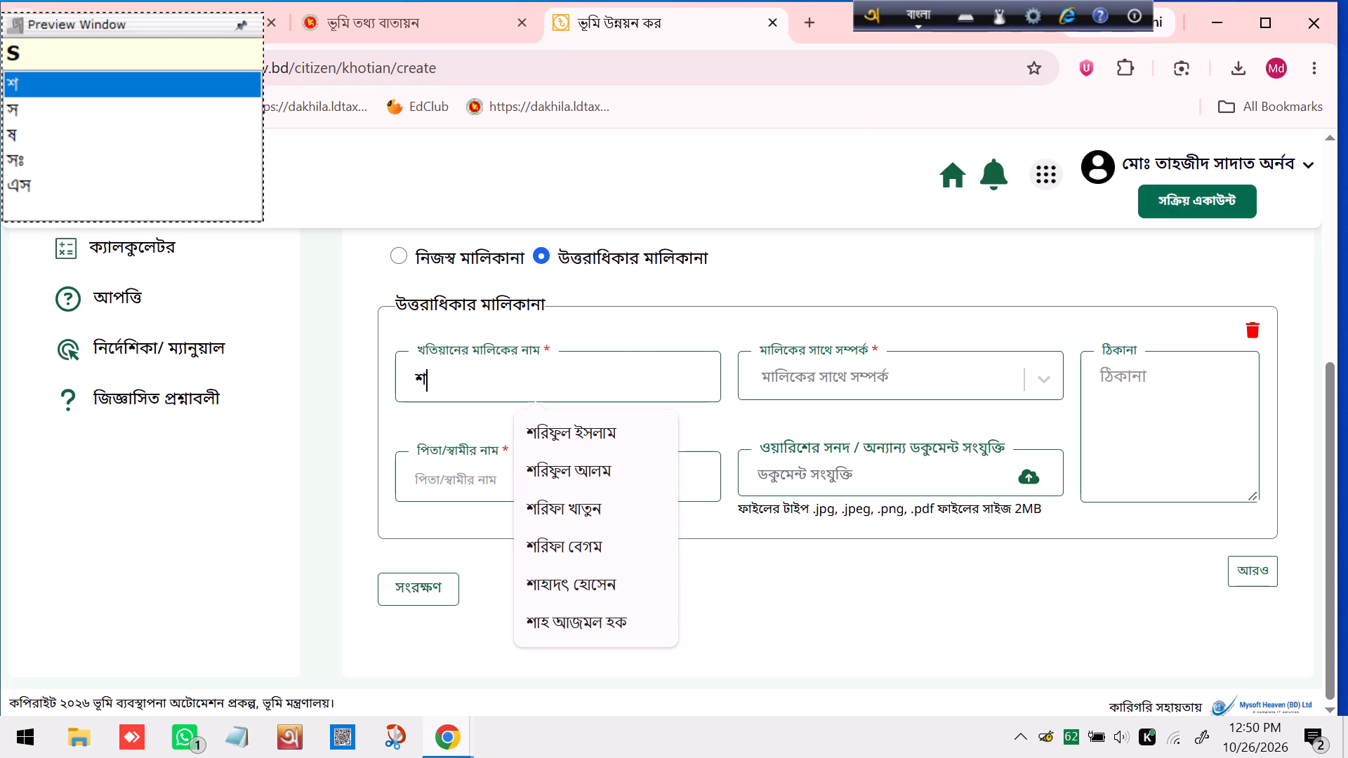
{"action": "key", "text": "BackSpace"}
{"action": "key", "text": "BackSpace"}
{"action": "key", "text": "BackSpace"}
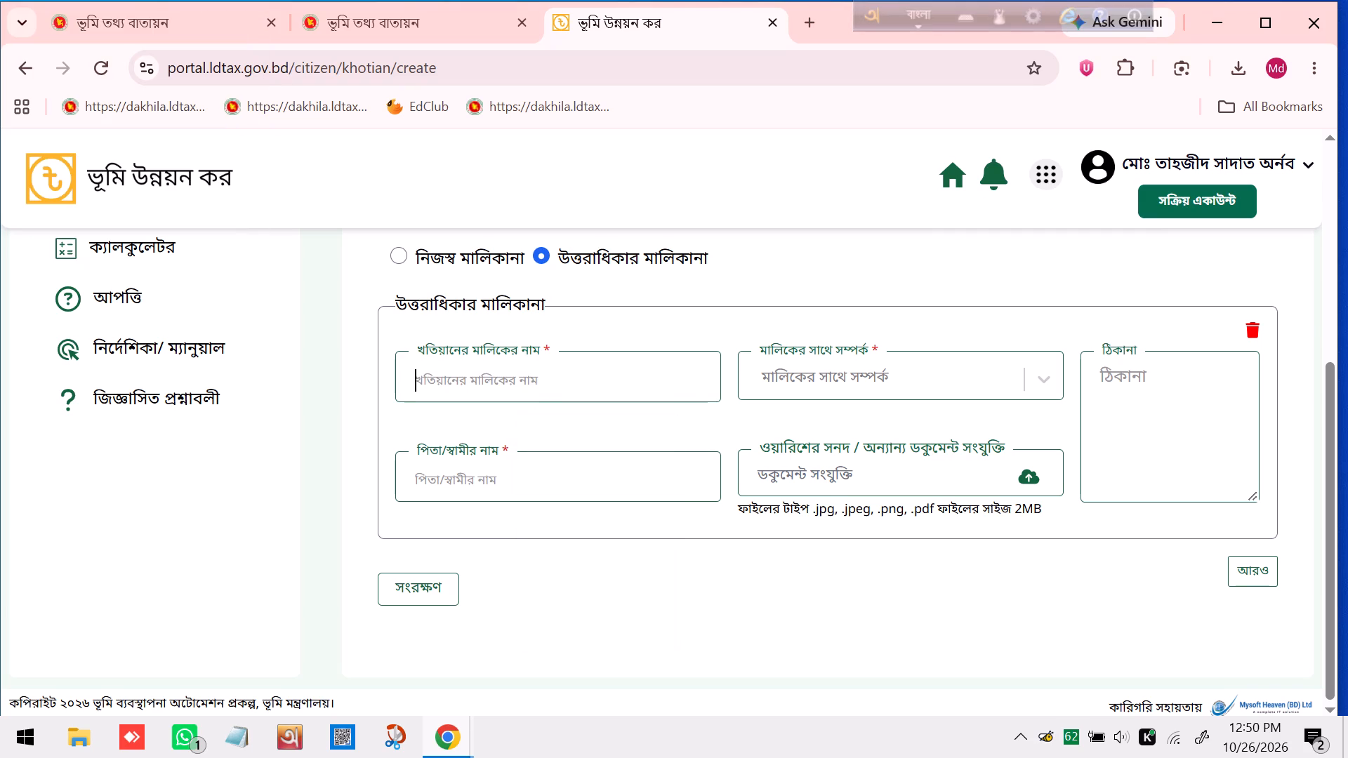
{"action": "key", "text": "Right"}
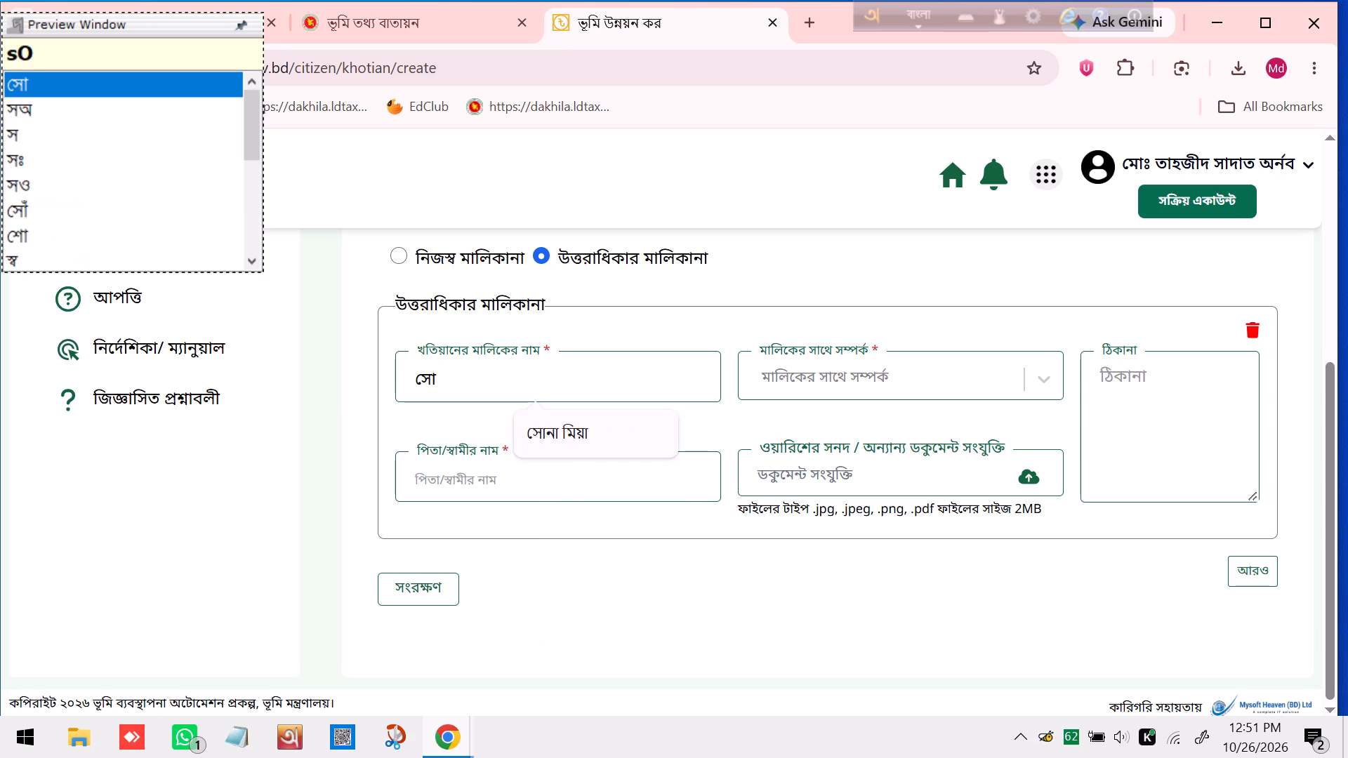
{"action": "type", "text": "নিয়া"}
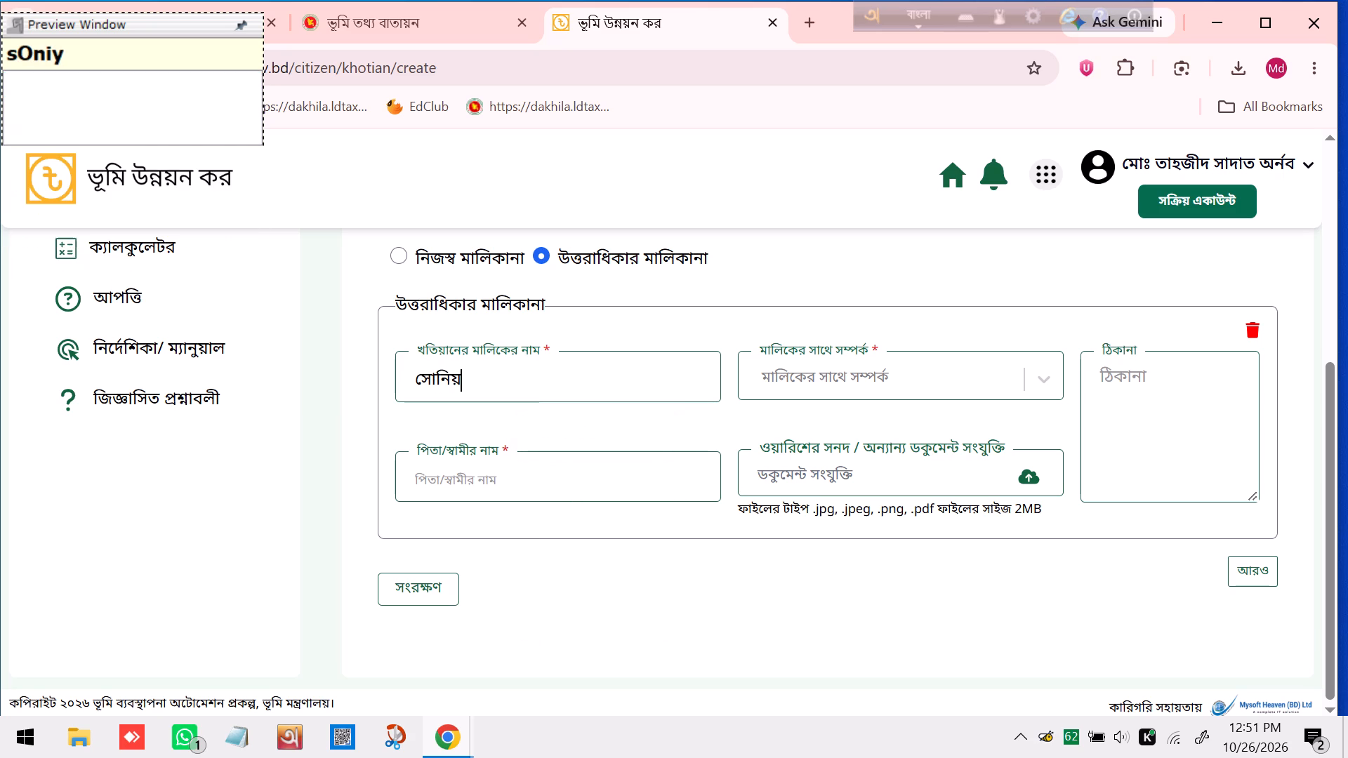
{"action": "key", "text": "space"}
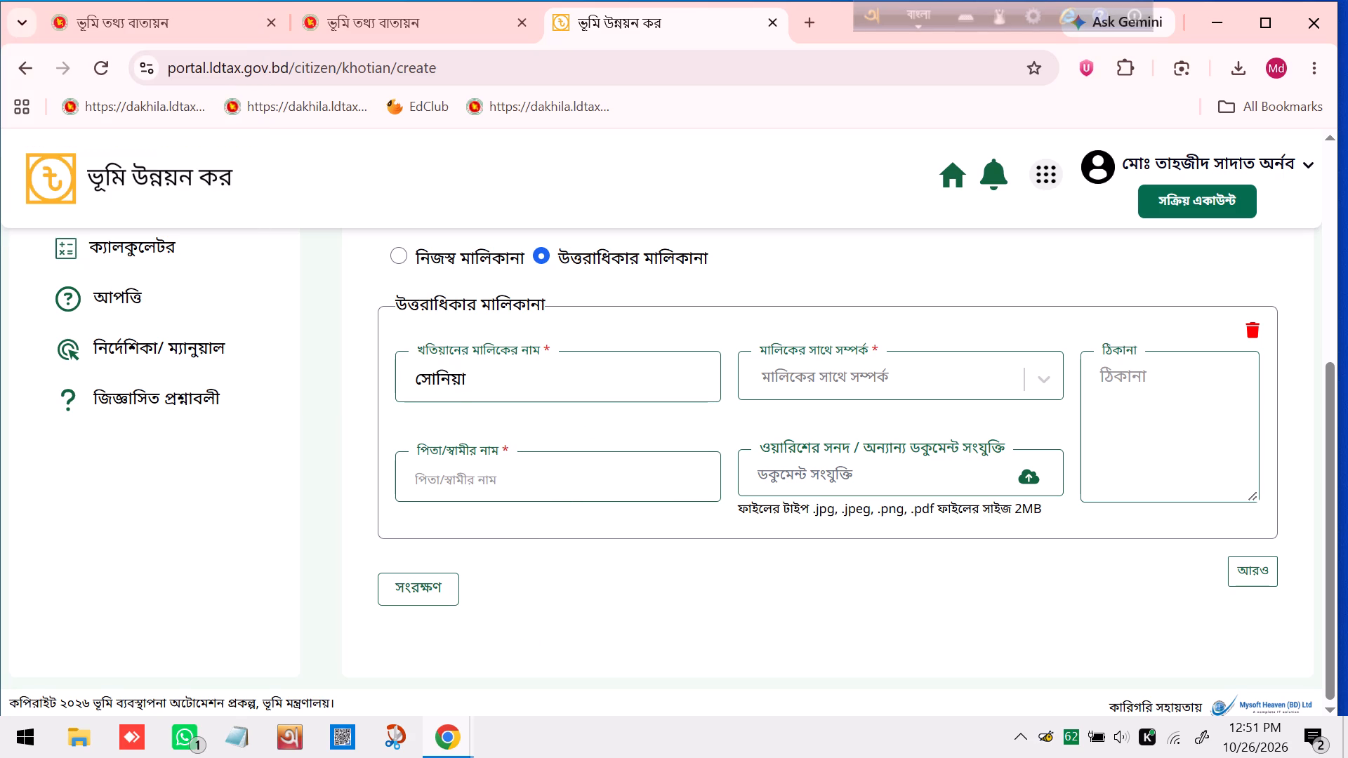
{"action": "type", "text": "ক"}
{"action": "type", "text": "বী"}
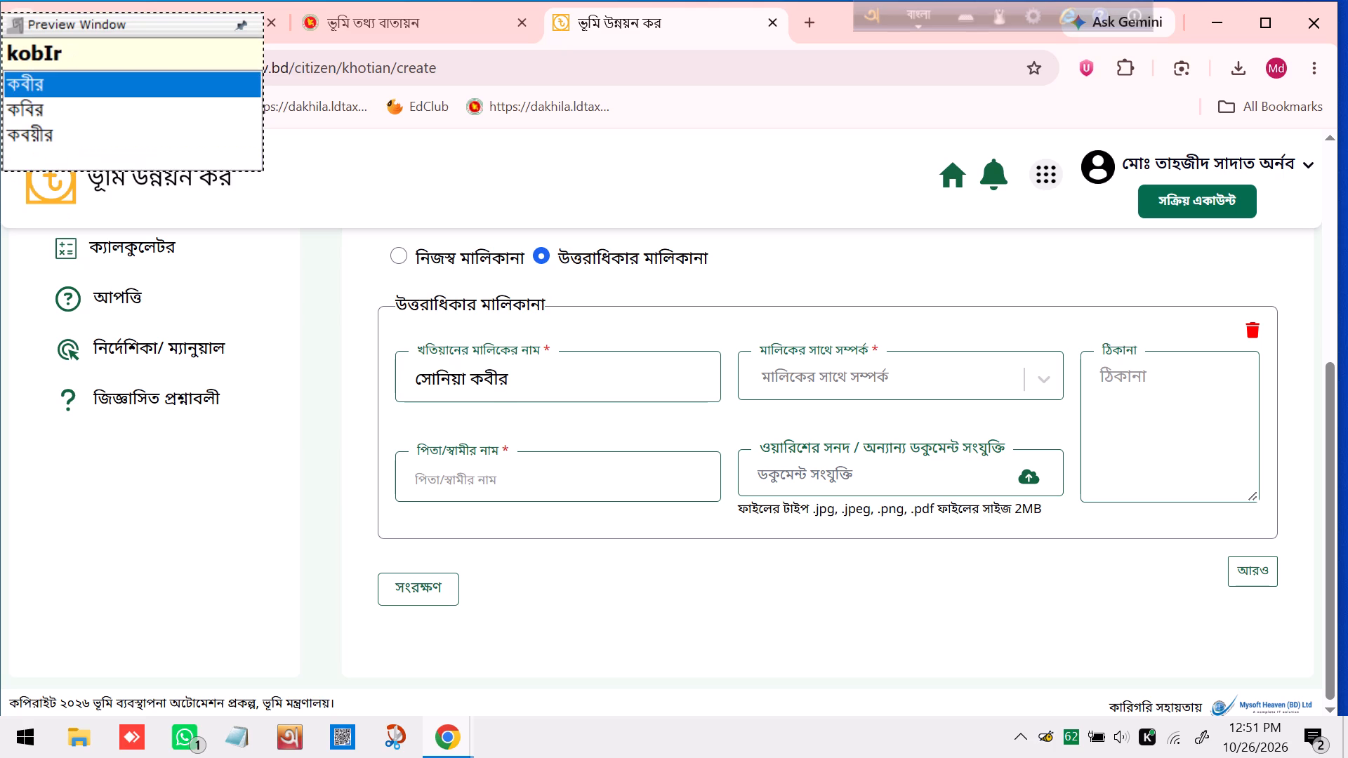
Set the relationship with the owner to সহোদর বোন and the address to নিজ.
{"action": "left_click", "coordinate": [856, 378]}
{"action": "scroll", "coordinate": [813, 627], "scroll_direction": "down", "scroll_amount": 1}
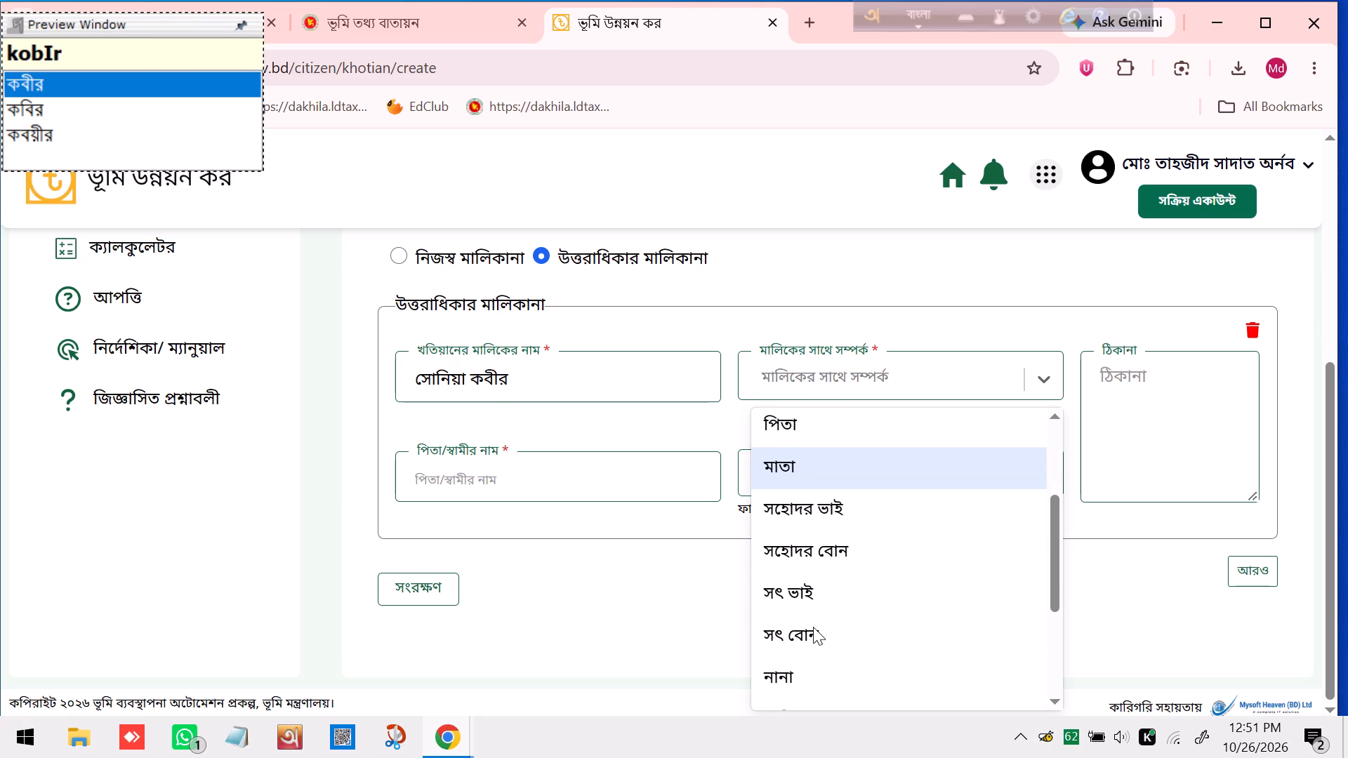
{"action": "left_click", "coordinate": [789, 553]}
{"action": "left_click", "coordinate": [1133, 398]}
{"action": "key", "text": "Right"}
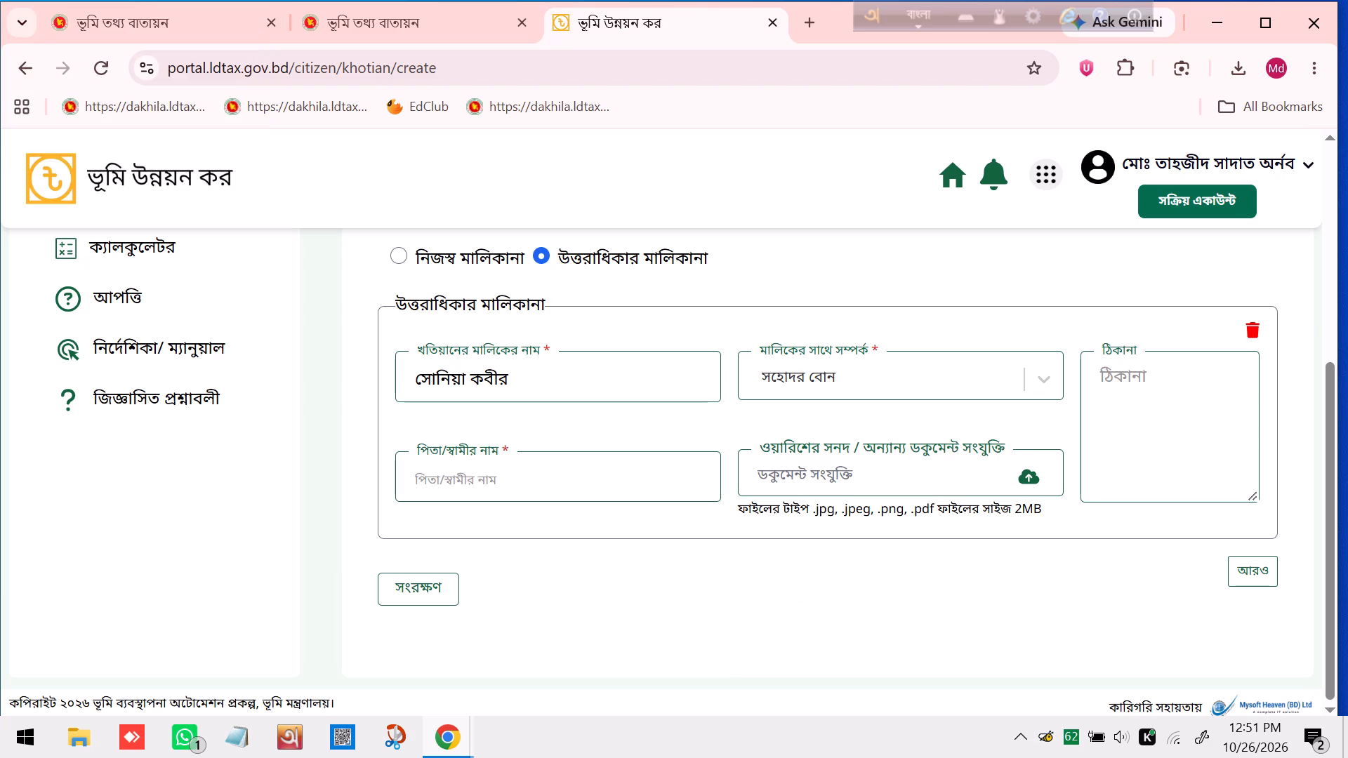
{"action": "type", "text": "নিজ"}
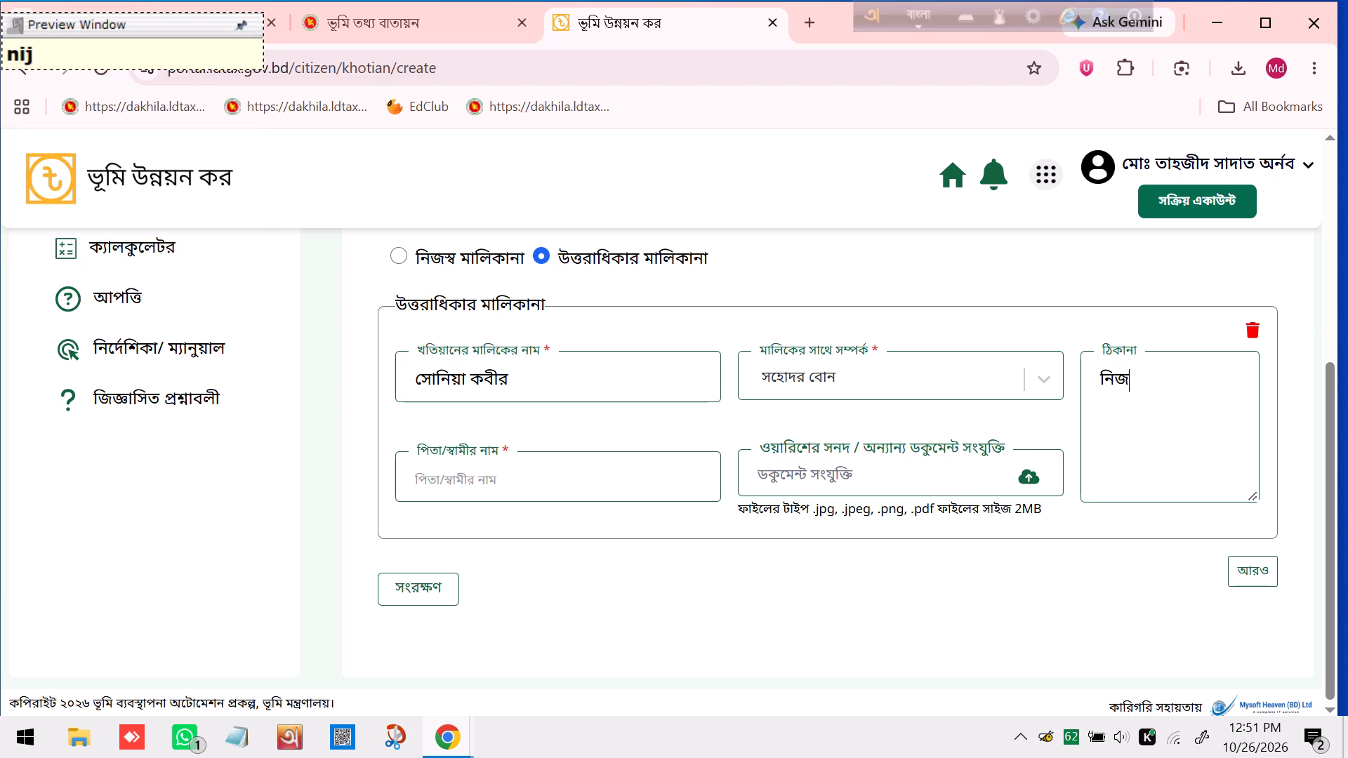
Enter the father's or husband's name in Bangla in the inherited ownership details.
{"action": "left_click", "coordinate": [601, 481]}
{"action": "key", "text": "Right"}
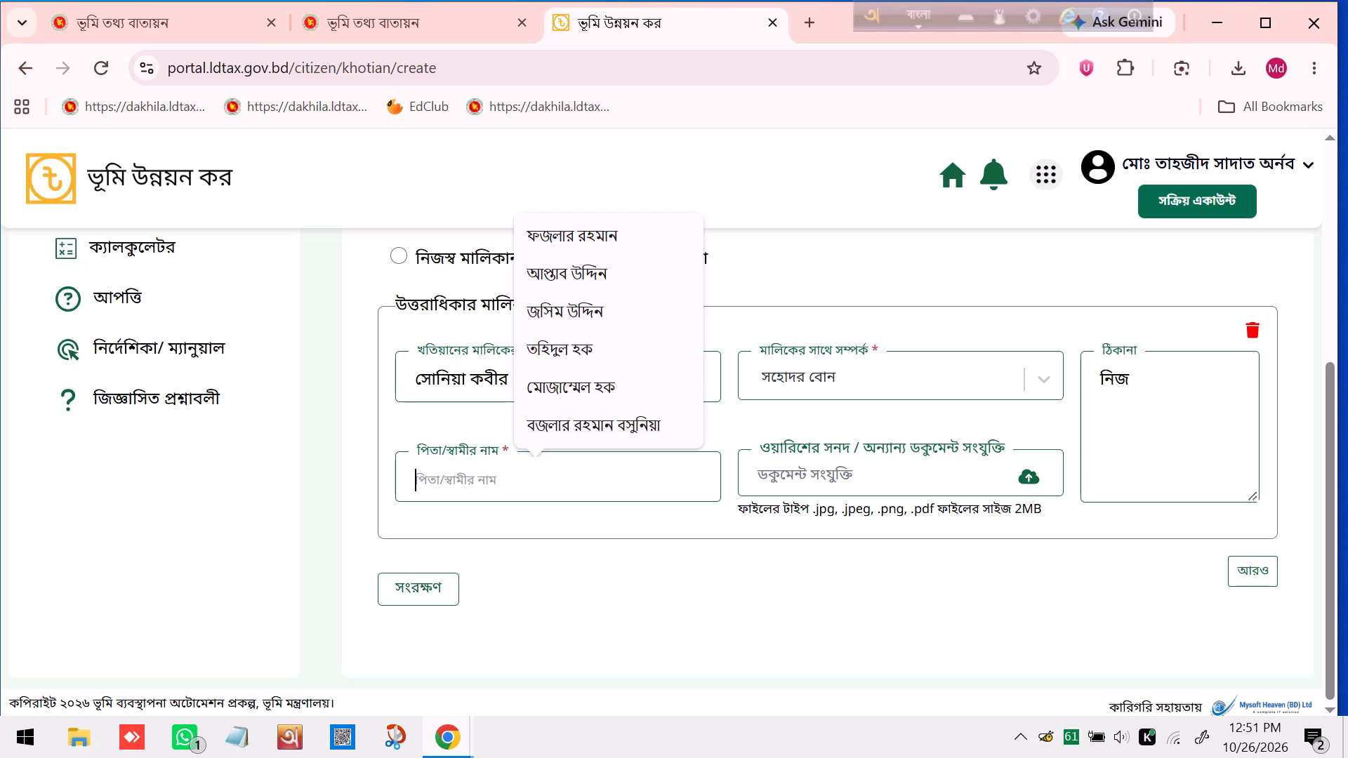
{"action": "key", "text": "Right"}
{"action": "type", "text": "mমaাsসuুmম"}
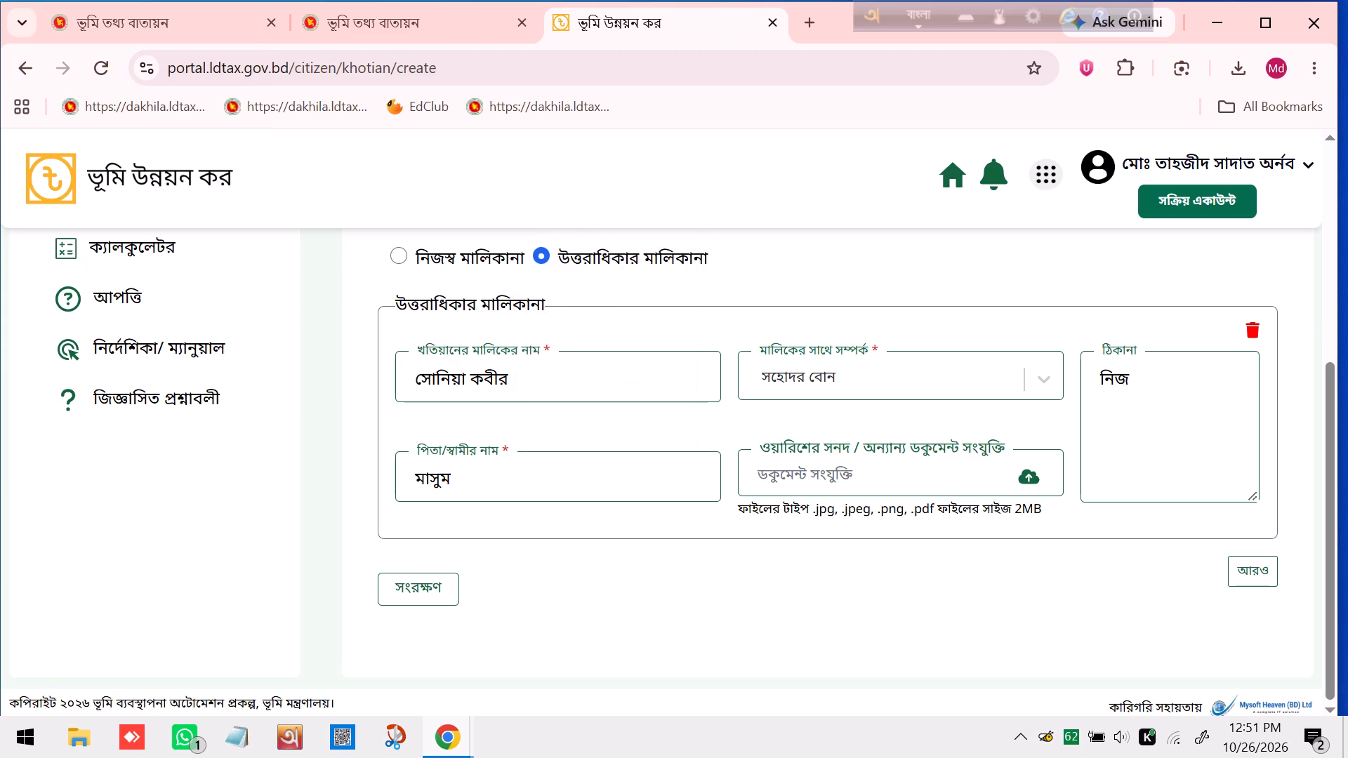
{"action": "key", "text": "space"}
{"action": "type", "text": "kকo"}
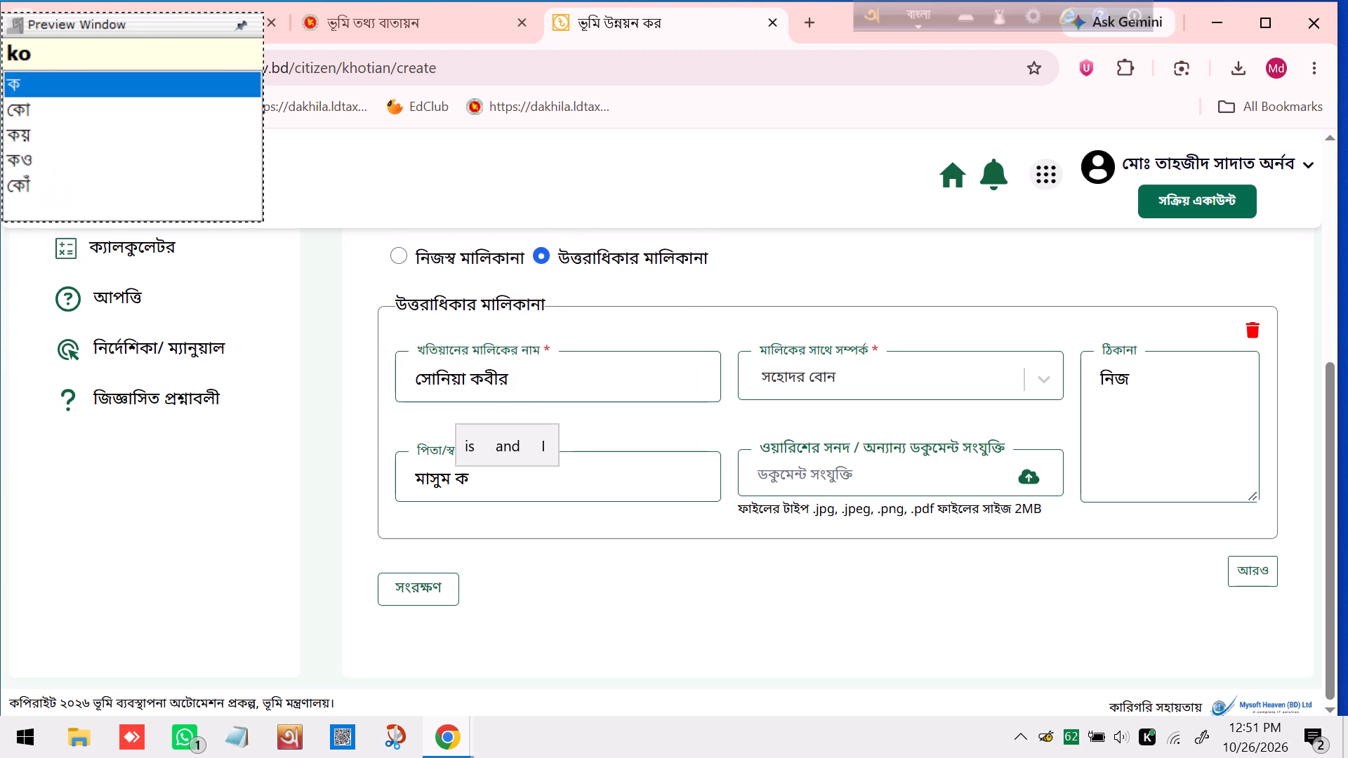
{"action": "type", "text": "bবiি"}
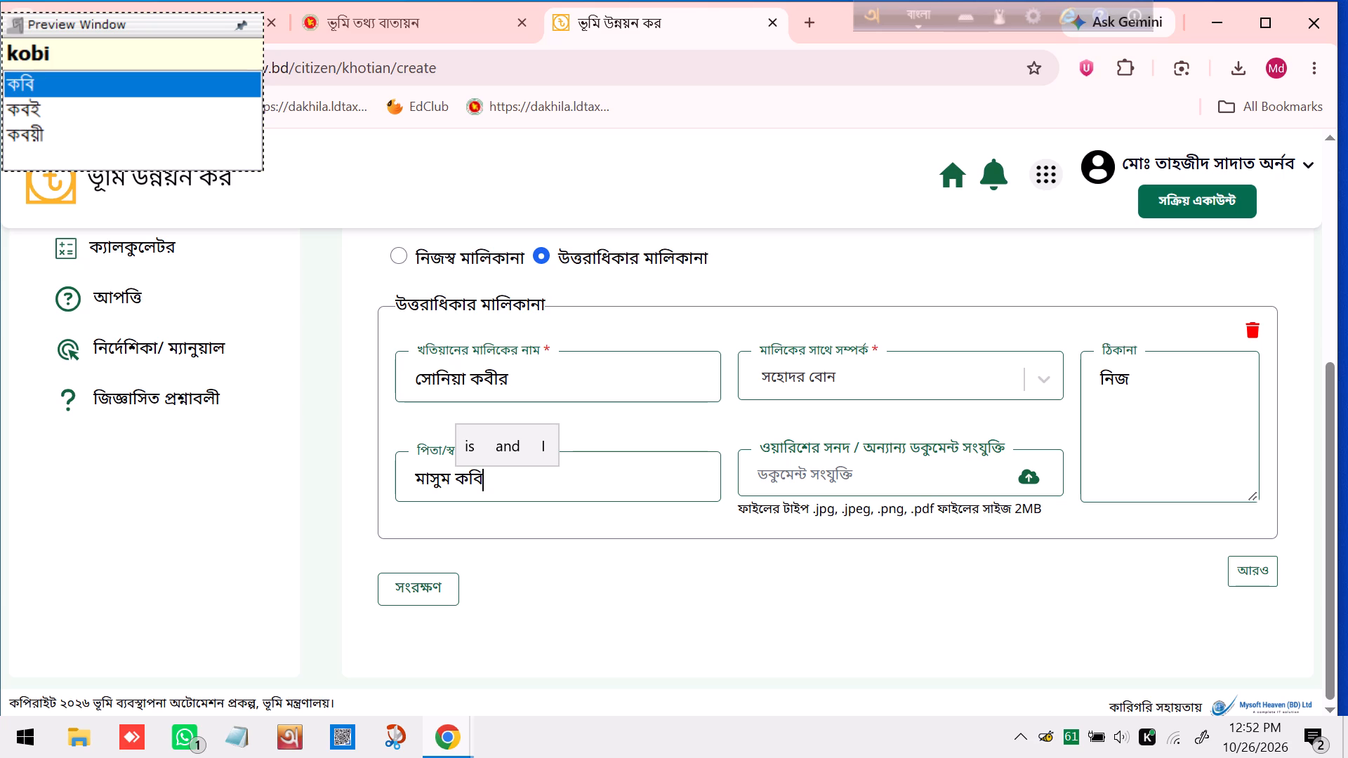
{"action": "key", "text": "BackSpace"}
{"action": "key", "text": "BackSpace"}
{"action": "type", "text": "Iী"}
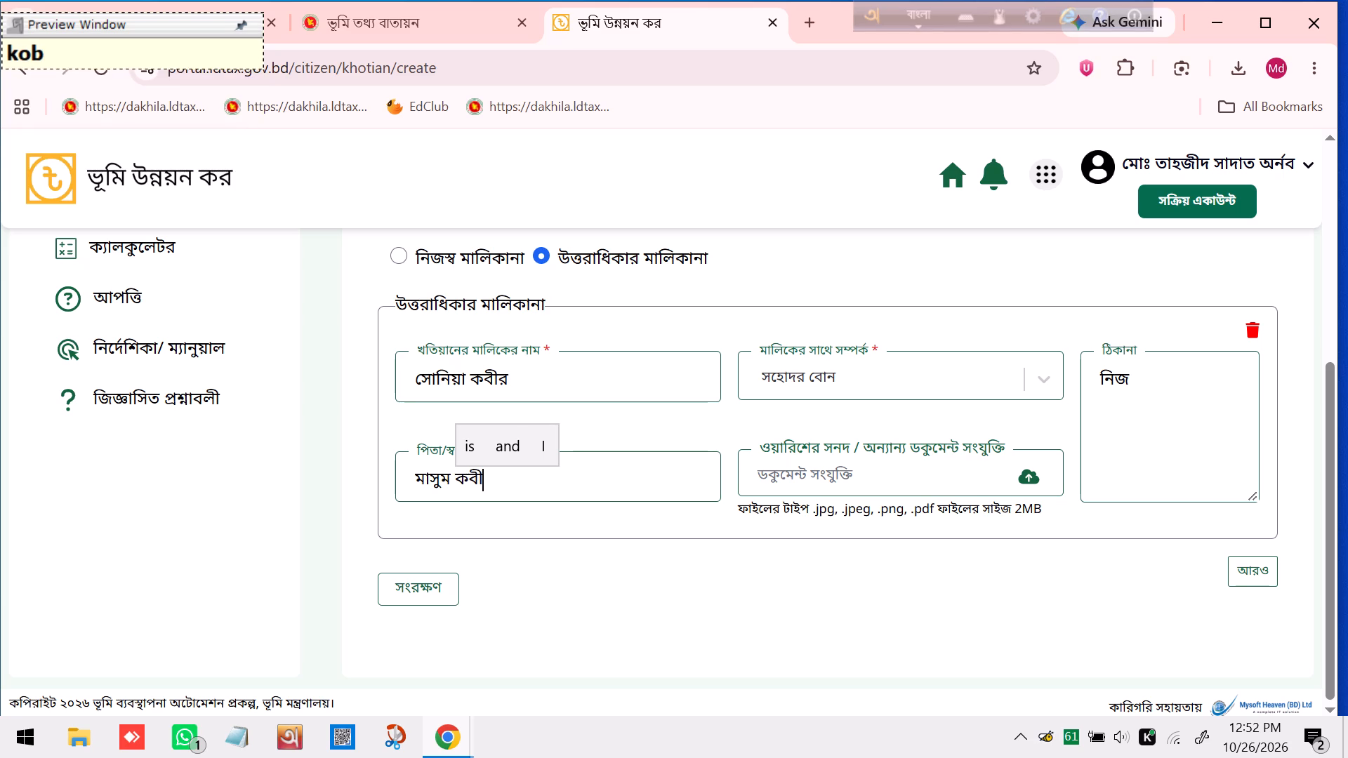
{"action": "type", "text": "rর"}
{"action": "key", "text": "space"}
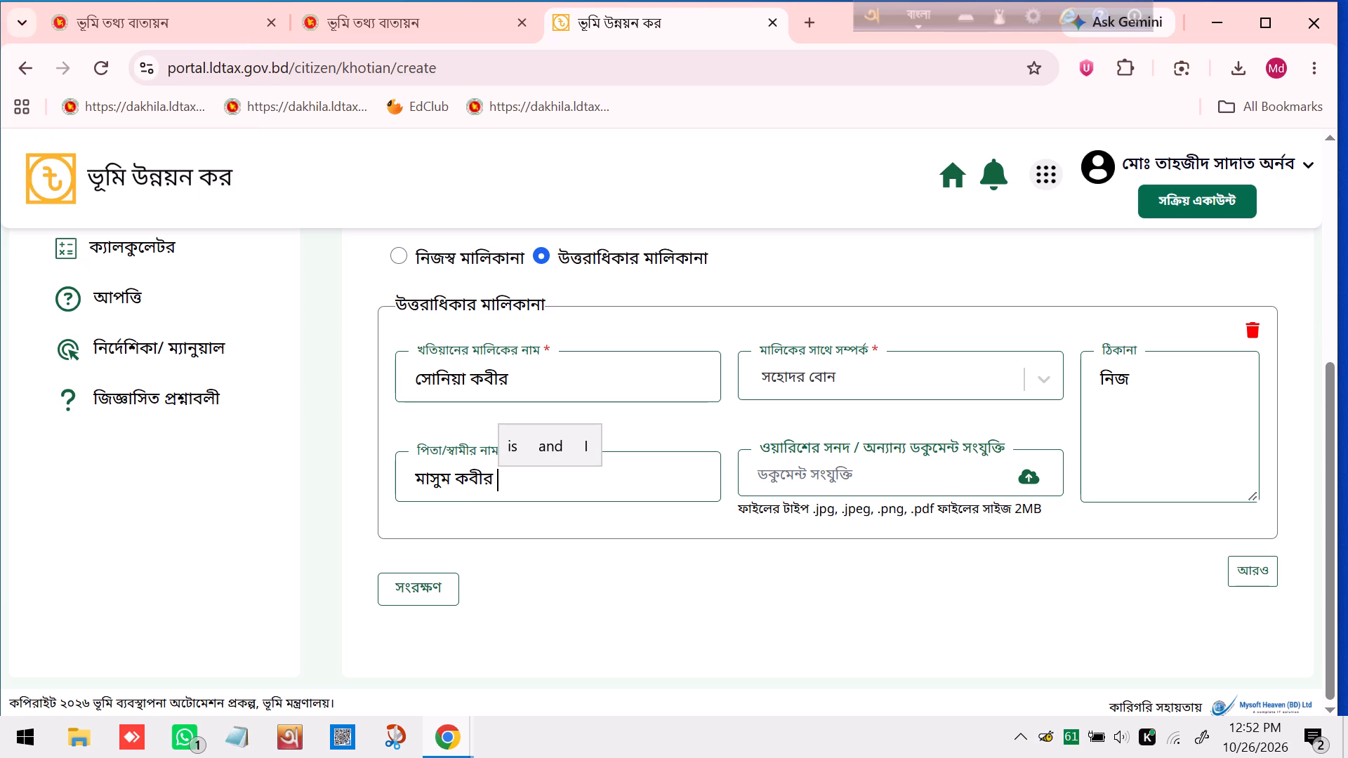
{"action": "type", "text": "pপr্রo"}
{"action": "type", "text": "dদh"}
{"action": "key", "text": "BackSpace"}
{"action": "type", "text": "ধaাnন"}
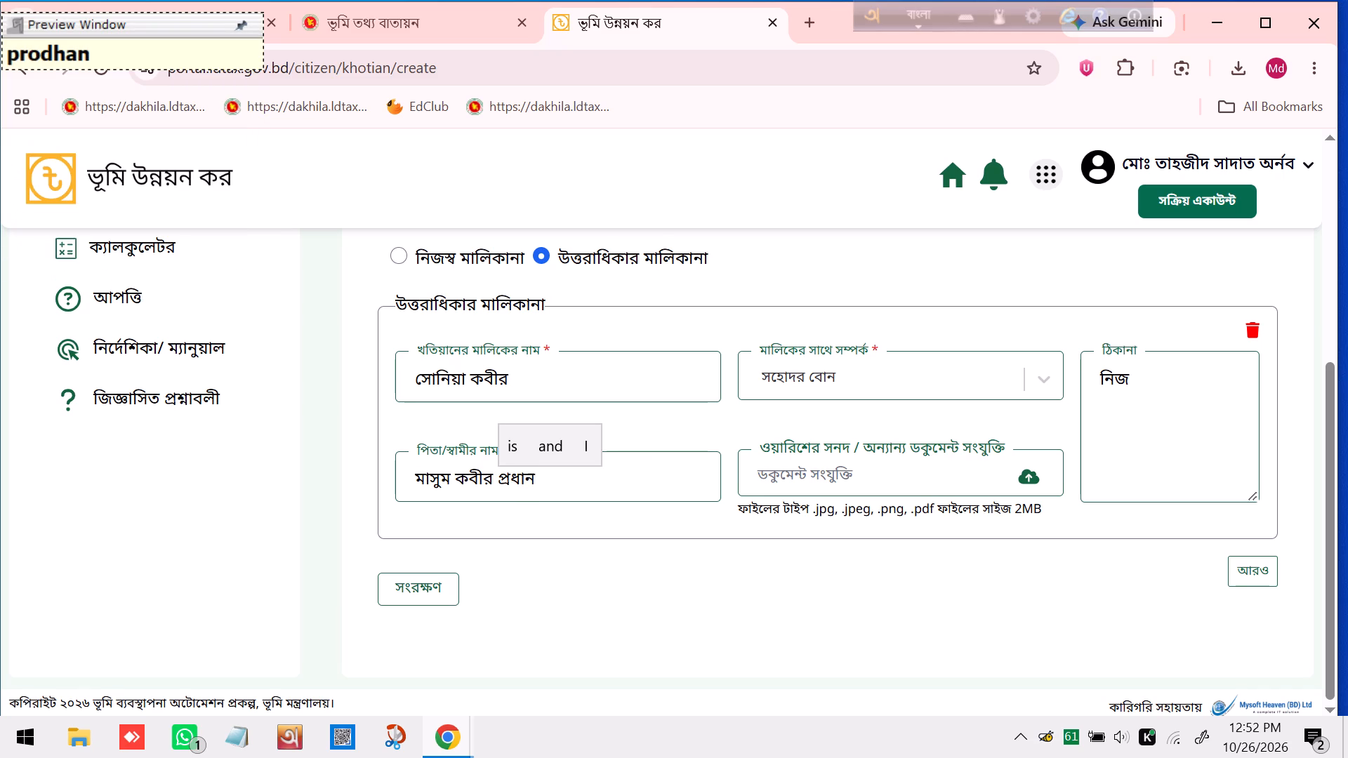
Attach Arnab NID.pdf from the Desktop as the inheritance certificate document and save the khotian entry.
{"action": "left_click", "coordinate": [852, 479]}
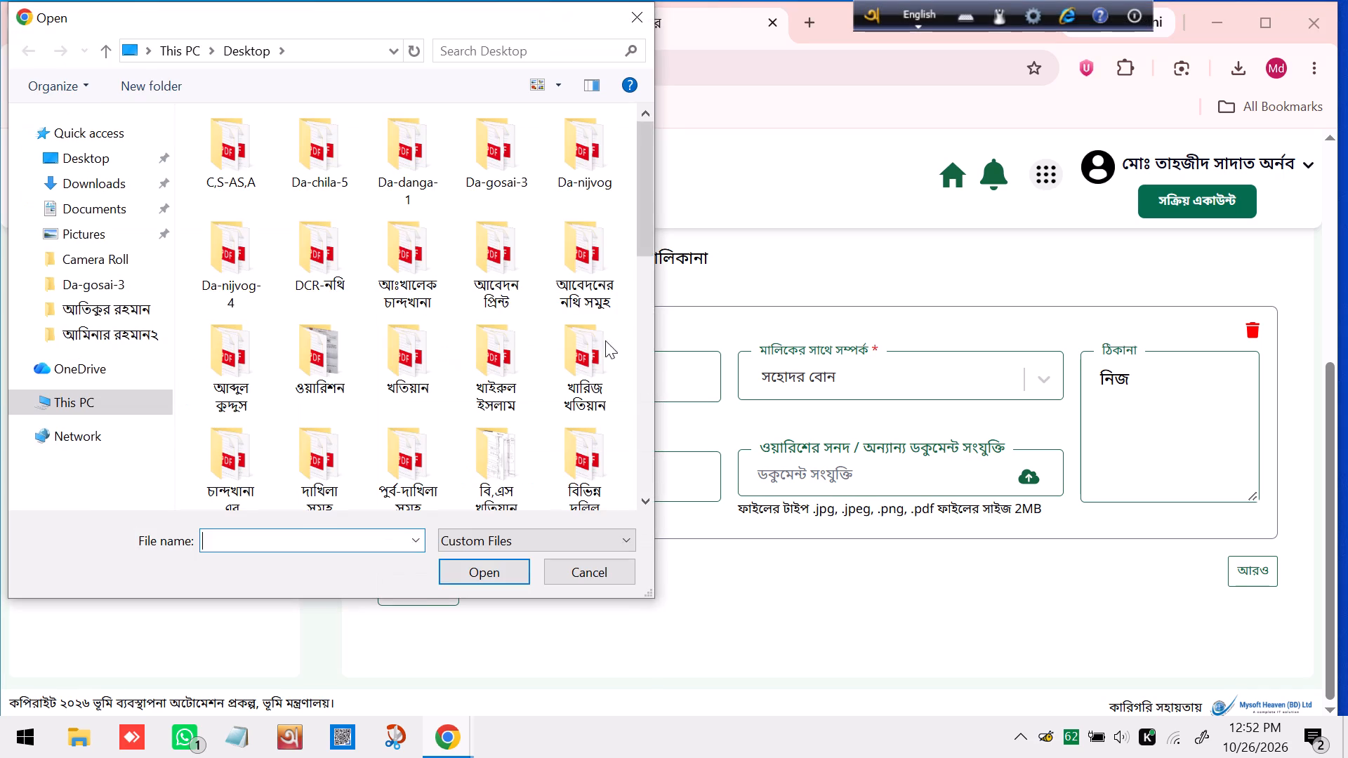
{"action": "scroll", "coordinate": [568, 255], "scroll_direction": "down", "scroll_amount": 1}
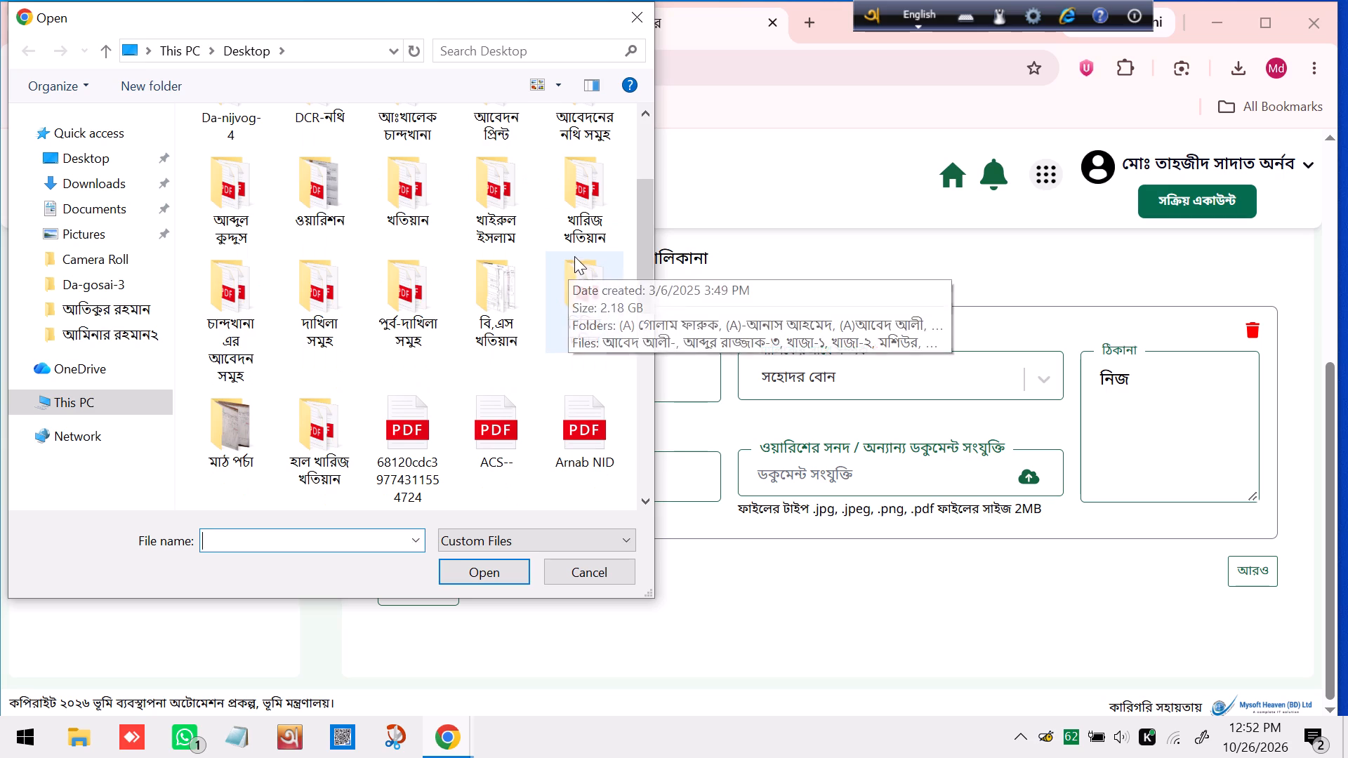
{"action": "double_click", "coordinate": [595, 418]}
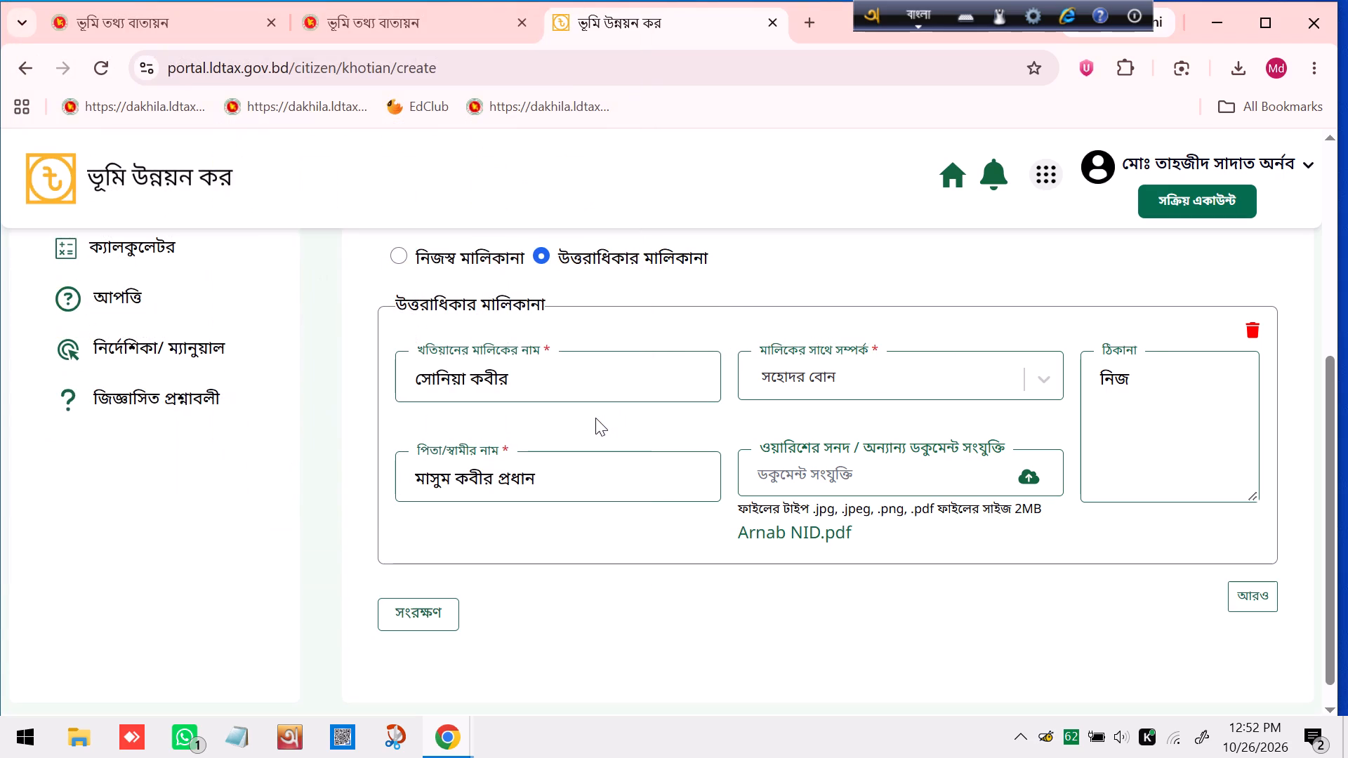
{"action": "left_click", "coordinate": [444, 611]}
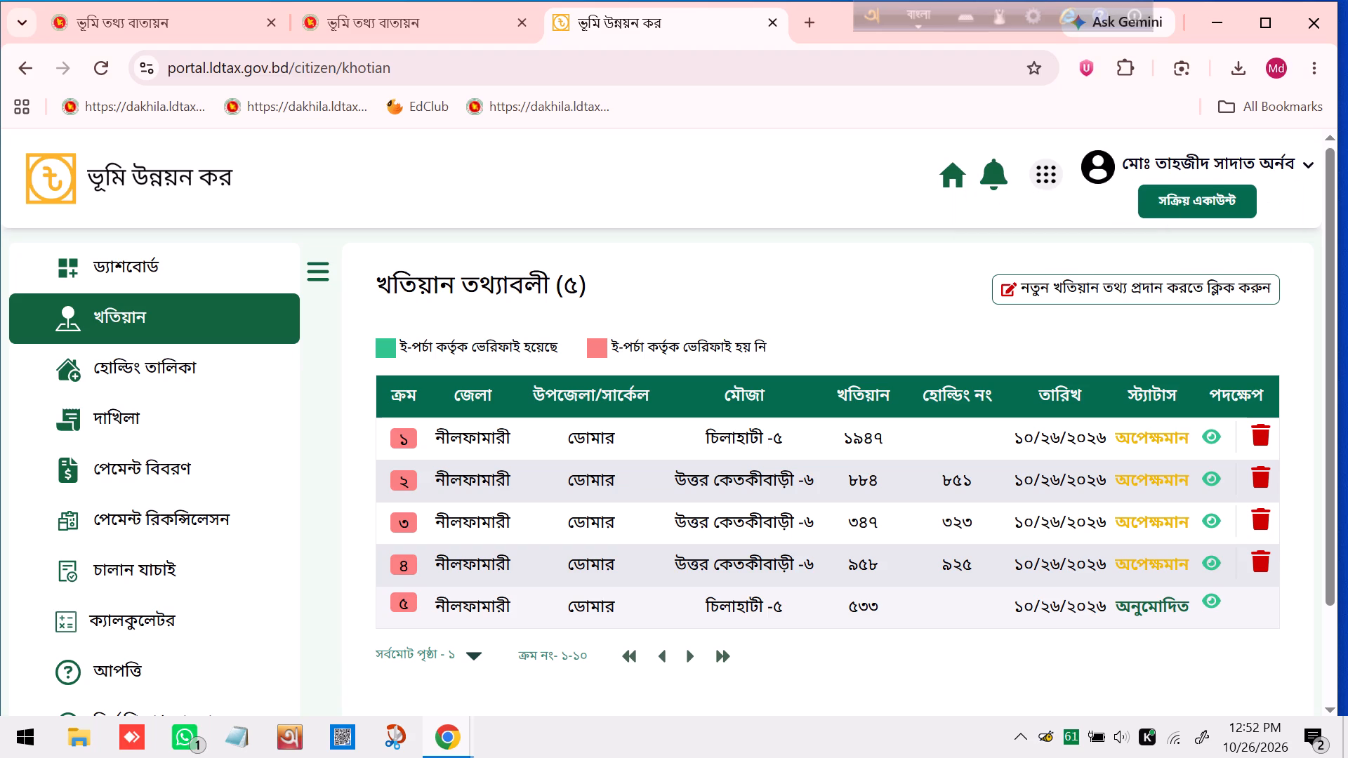
Start a new khotian entry and set its location to division রংপুর, district নীলফামারী, upazila ডোমার and mouza চিলাহাটী-৫.
{"action": "left_click", "coordinate": [1066, 293]}
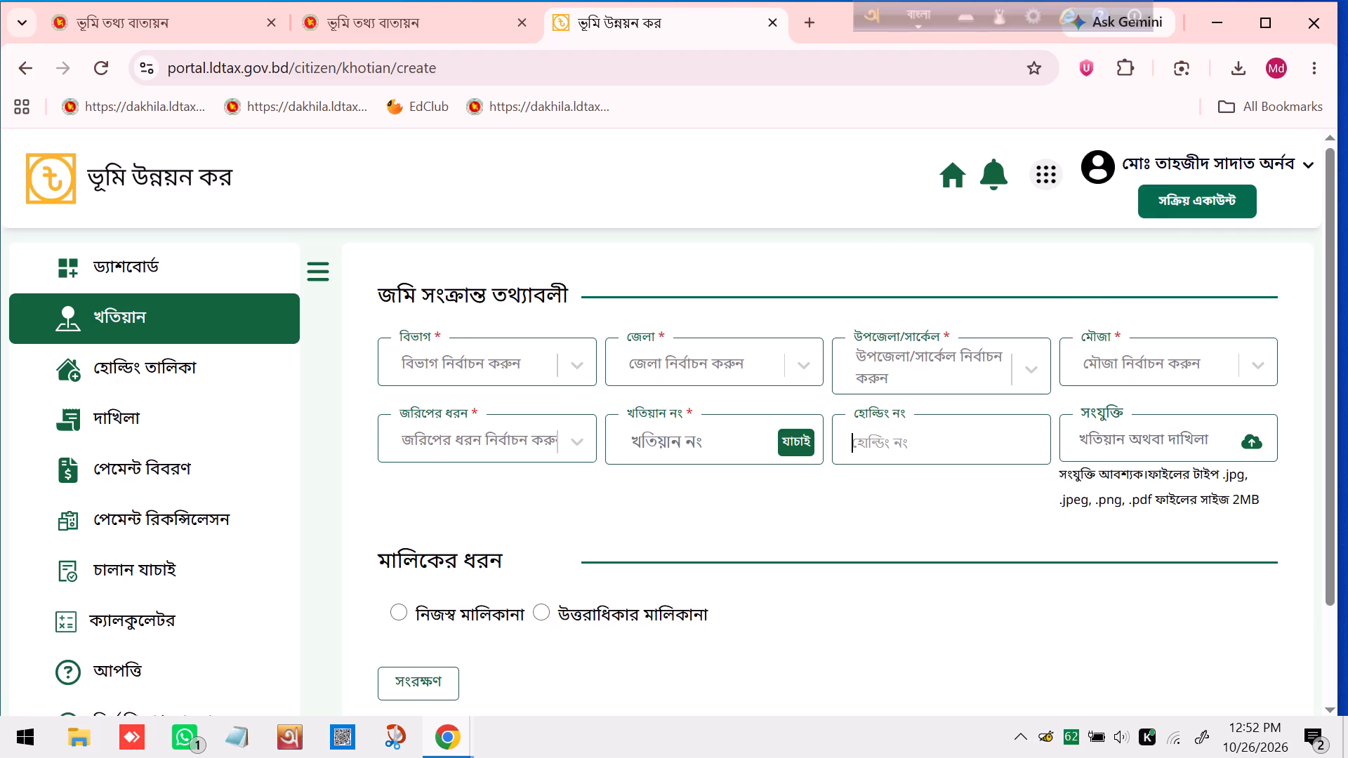
{"action": "left_click", "coordinate": [514, 365]}
{"action": "left_click", "coordinate": [437, 629]}
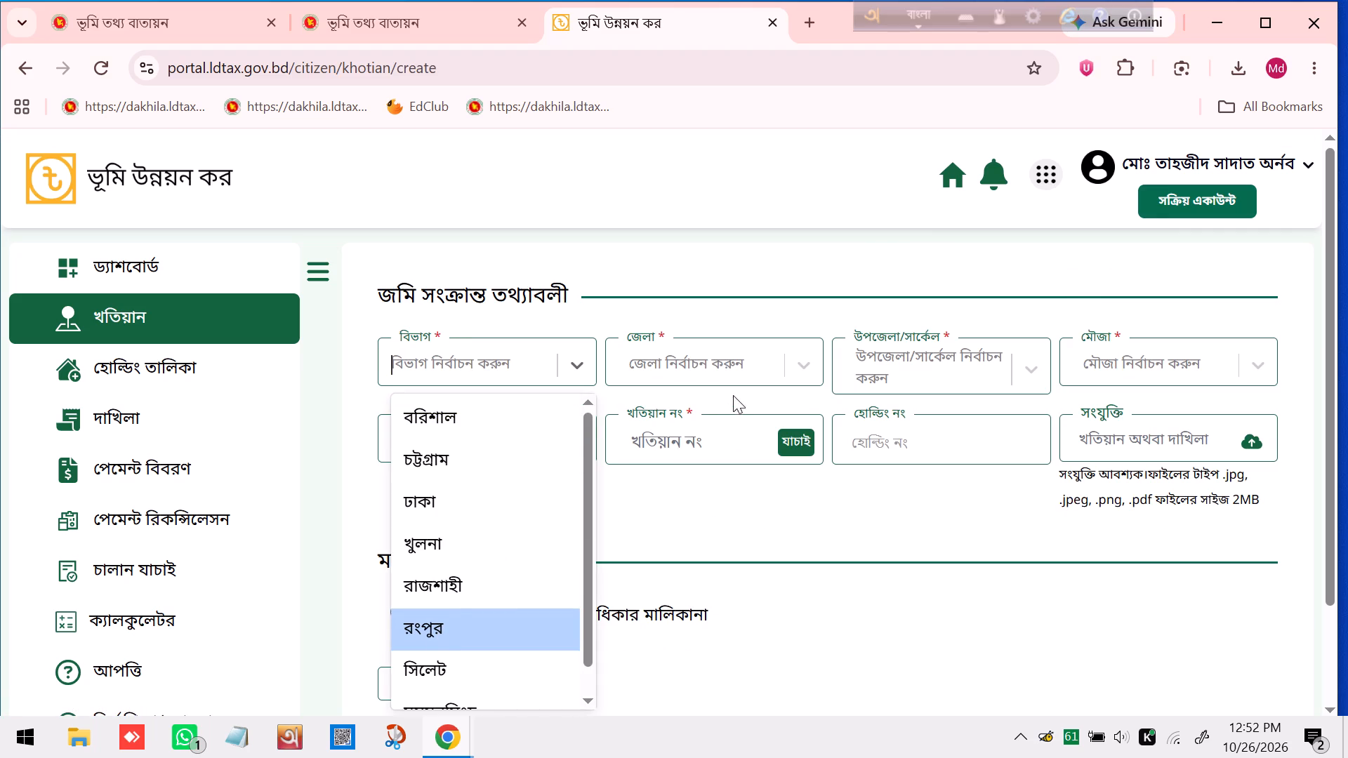
{"action": "left_click", "coordinate": [739, 366]}
{"action": "left_click", "coordinate": [681, 585]}
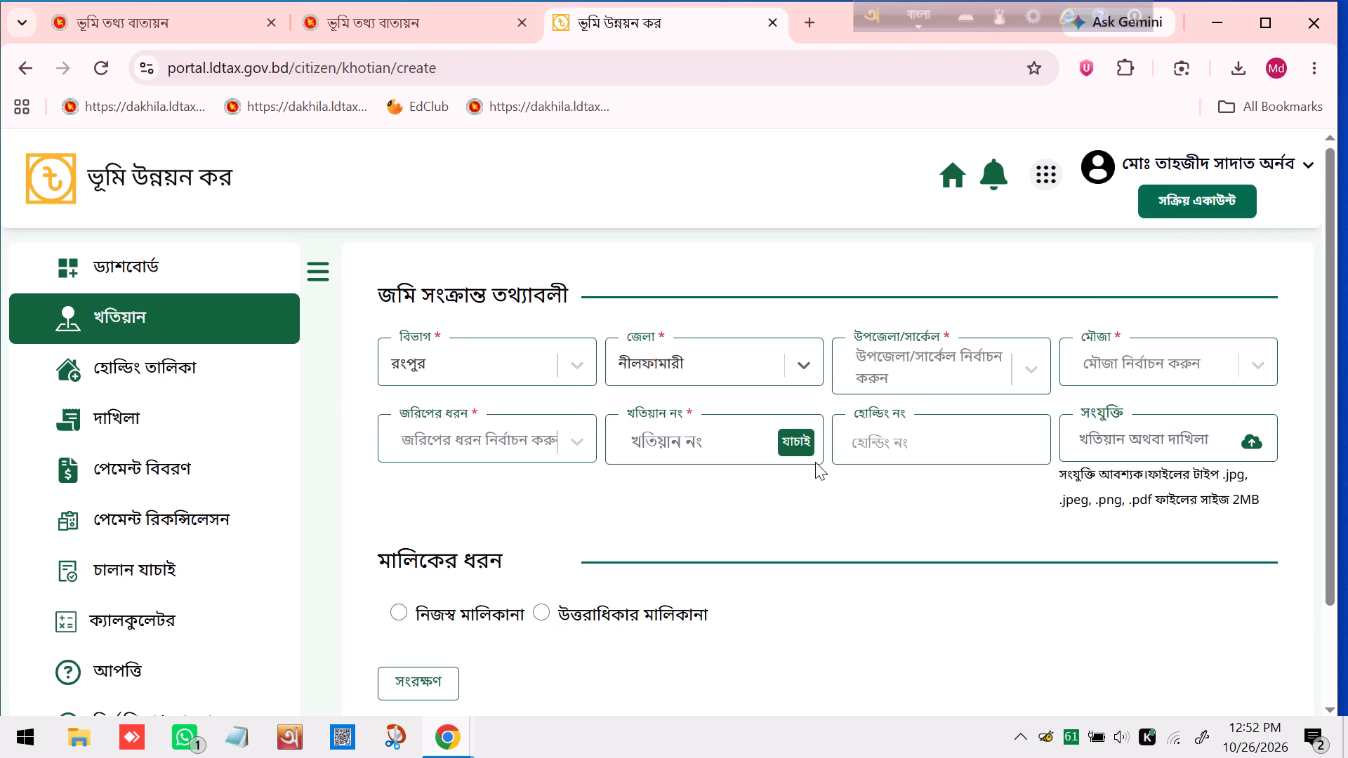
{"action": "left_click", "coordinate": [893, 365]}
{"action": "left_click", "coordinate": [891, 415]}
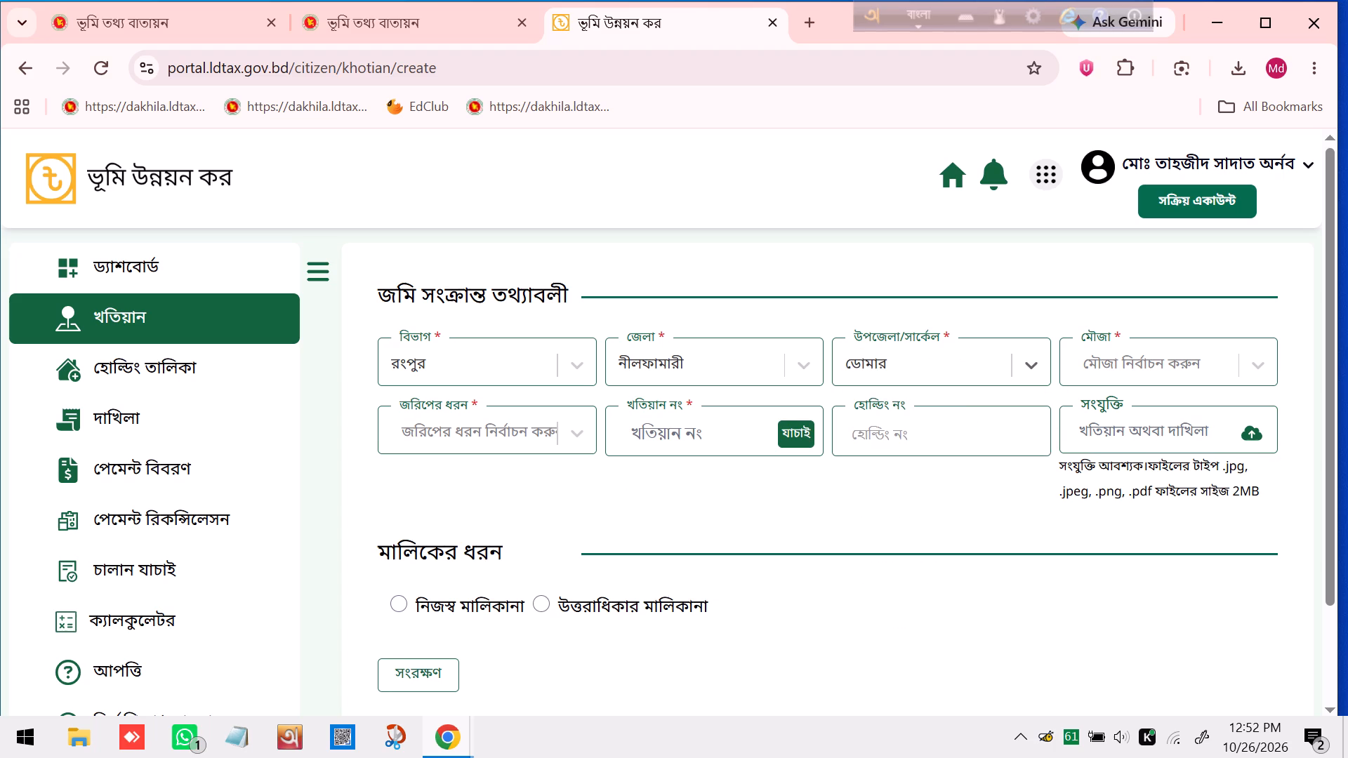
{"action": "left_click", "coordinate": [1090, 368]}
{"action": "scroll", "coordinate": [1129, 570], "scroll_direction": "down", "scroll_amount": 5}
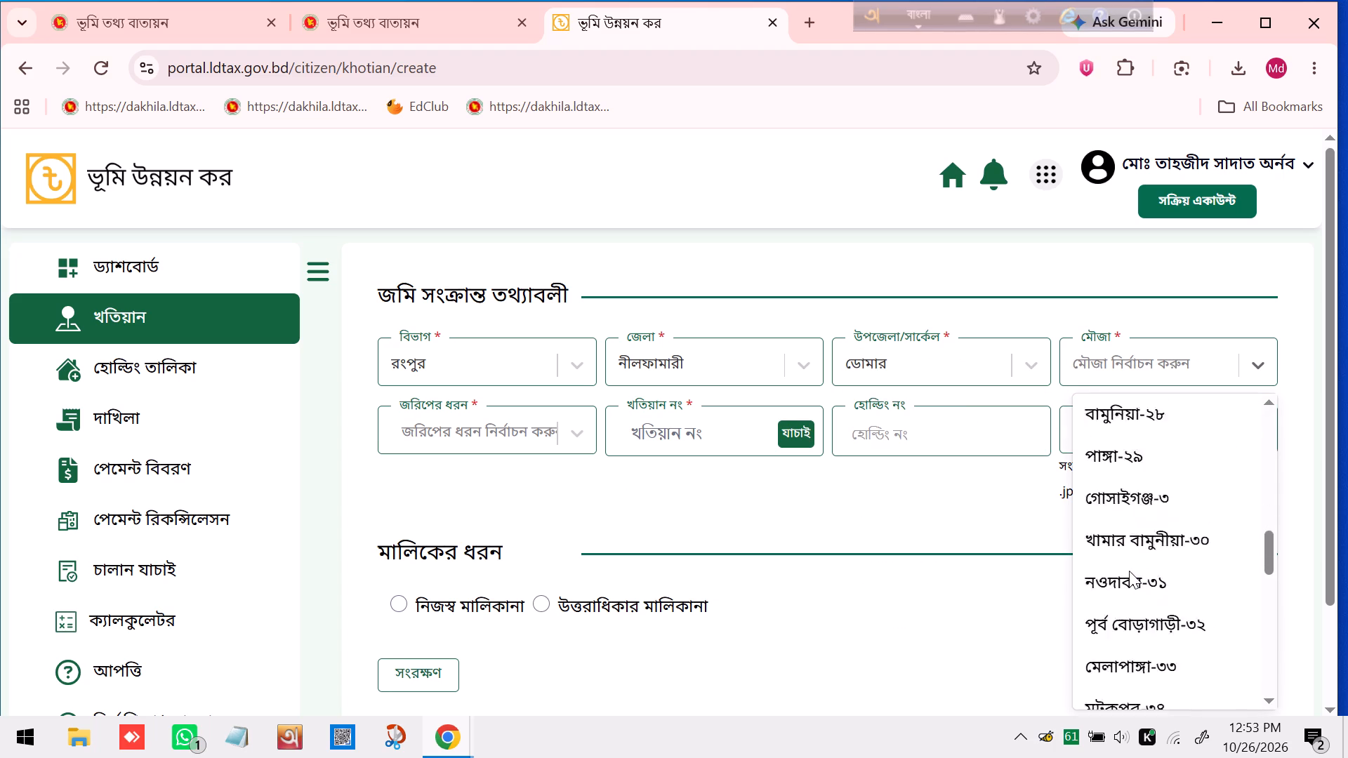
{"action": "scroll", "coordinate": [1129, 571], "scroll_direction": "down", "scroll_amount": 4}
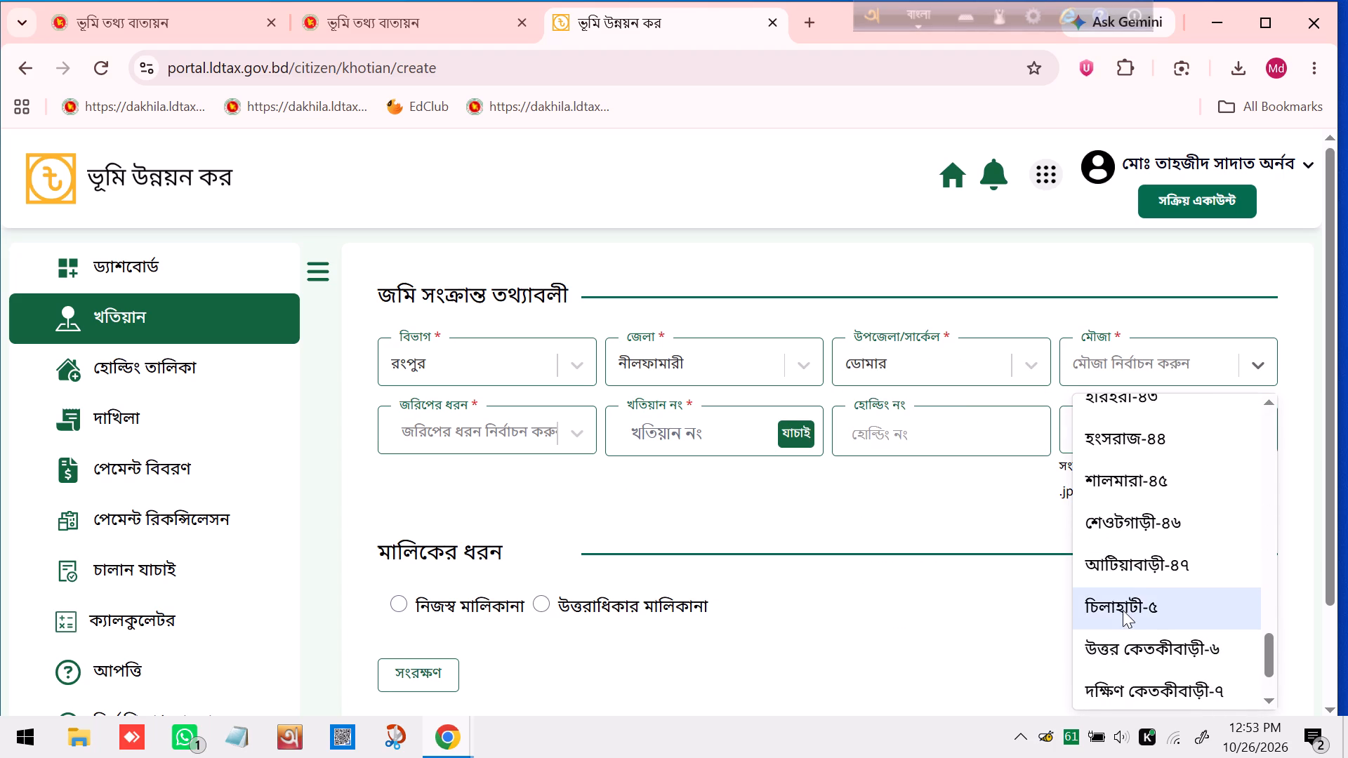
{"action": "left_click", "coordinate": [1123, 610]}
{"action": "left_click", "coordinate": [555, 415]}
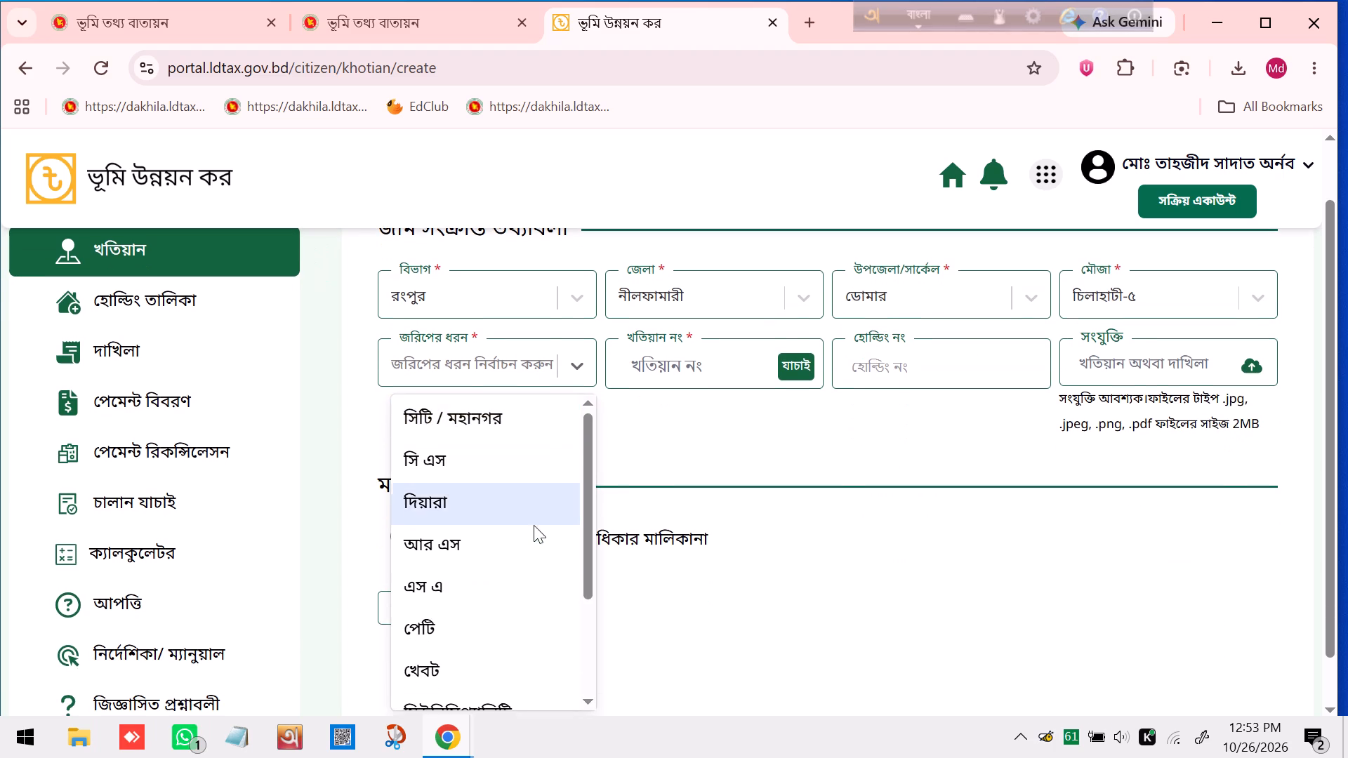
{"action": "scroll", "coordinate": [534, 526], "scroll_direction": "down", "scroll_amount": 4}
{"action": "left_click", "coordinate": [471, 643]}
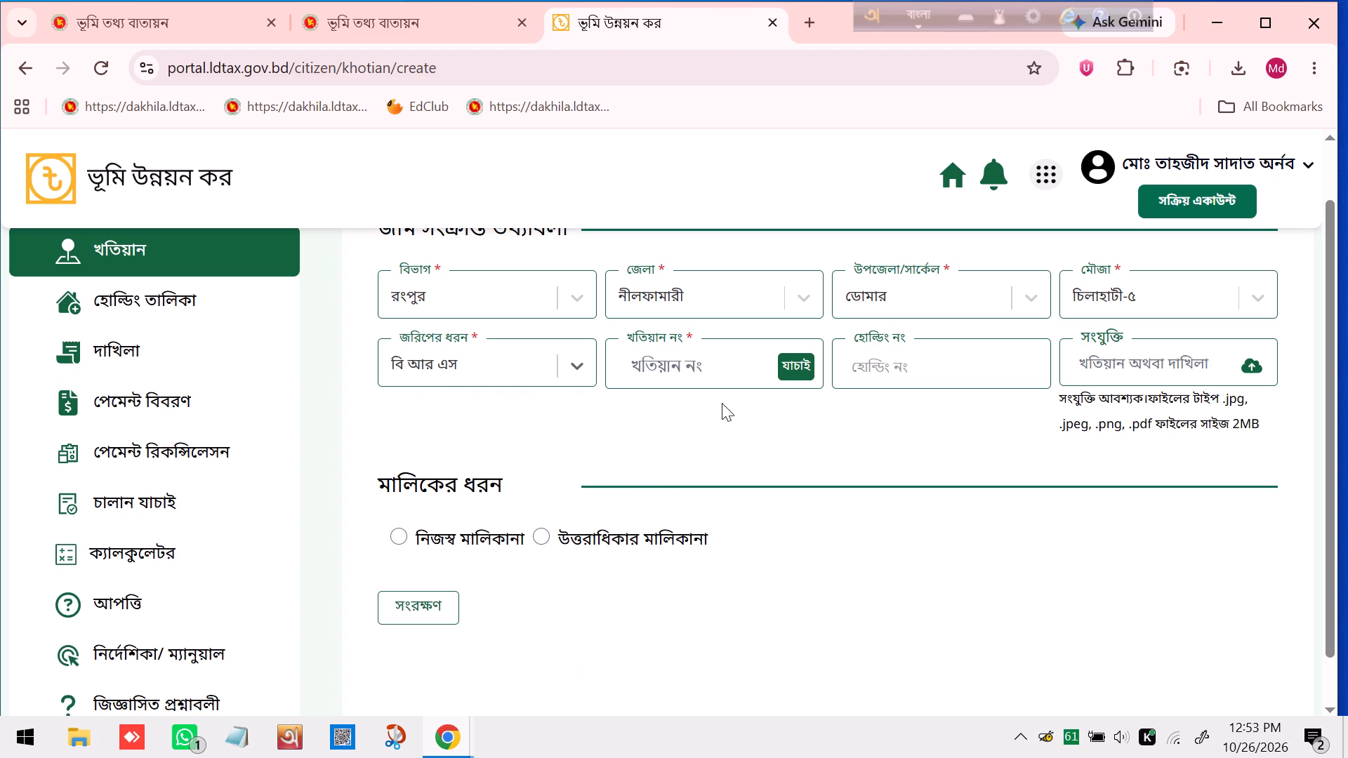
{"action": "left_click", "coordinate": [729, 368]}
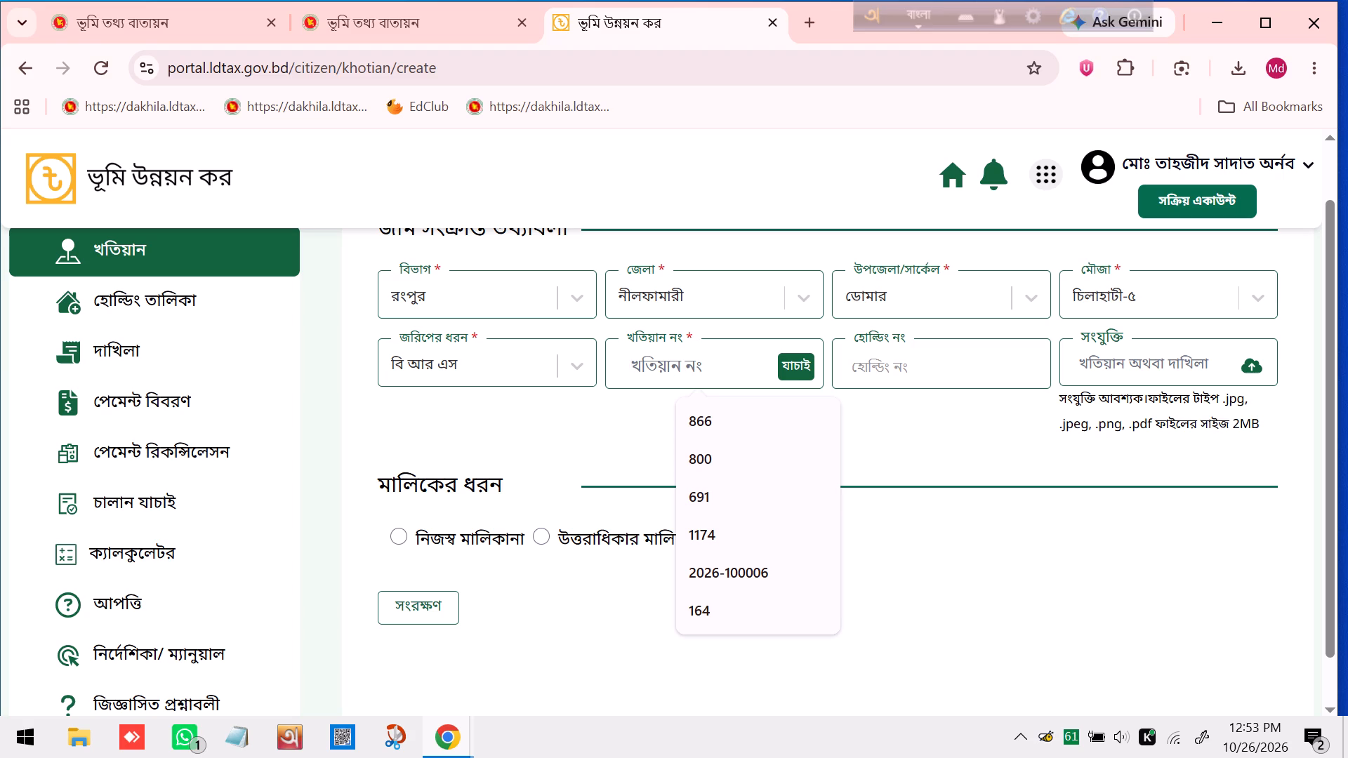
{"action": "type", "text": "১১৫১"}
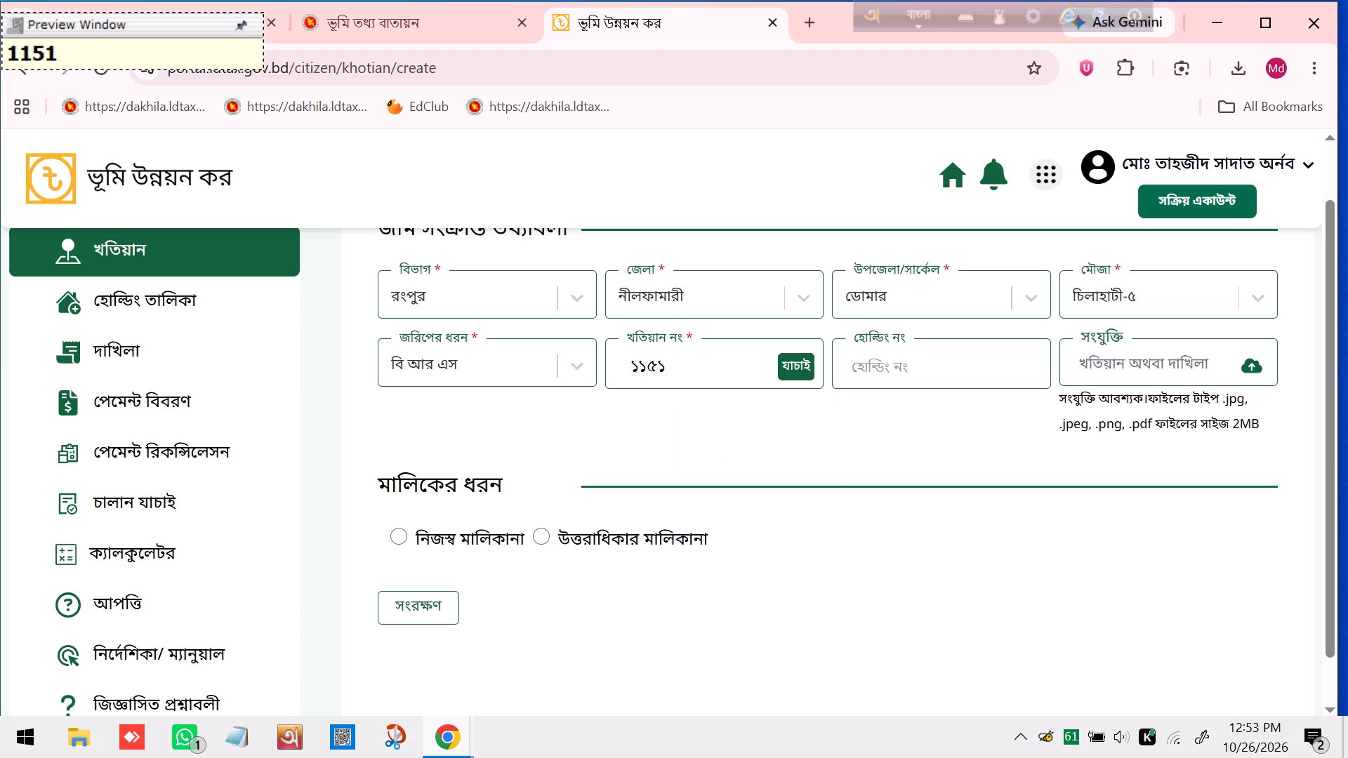
{"action": "left_click", "coordinate": [924, 365]}
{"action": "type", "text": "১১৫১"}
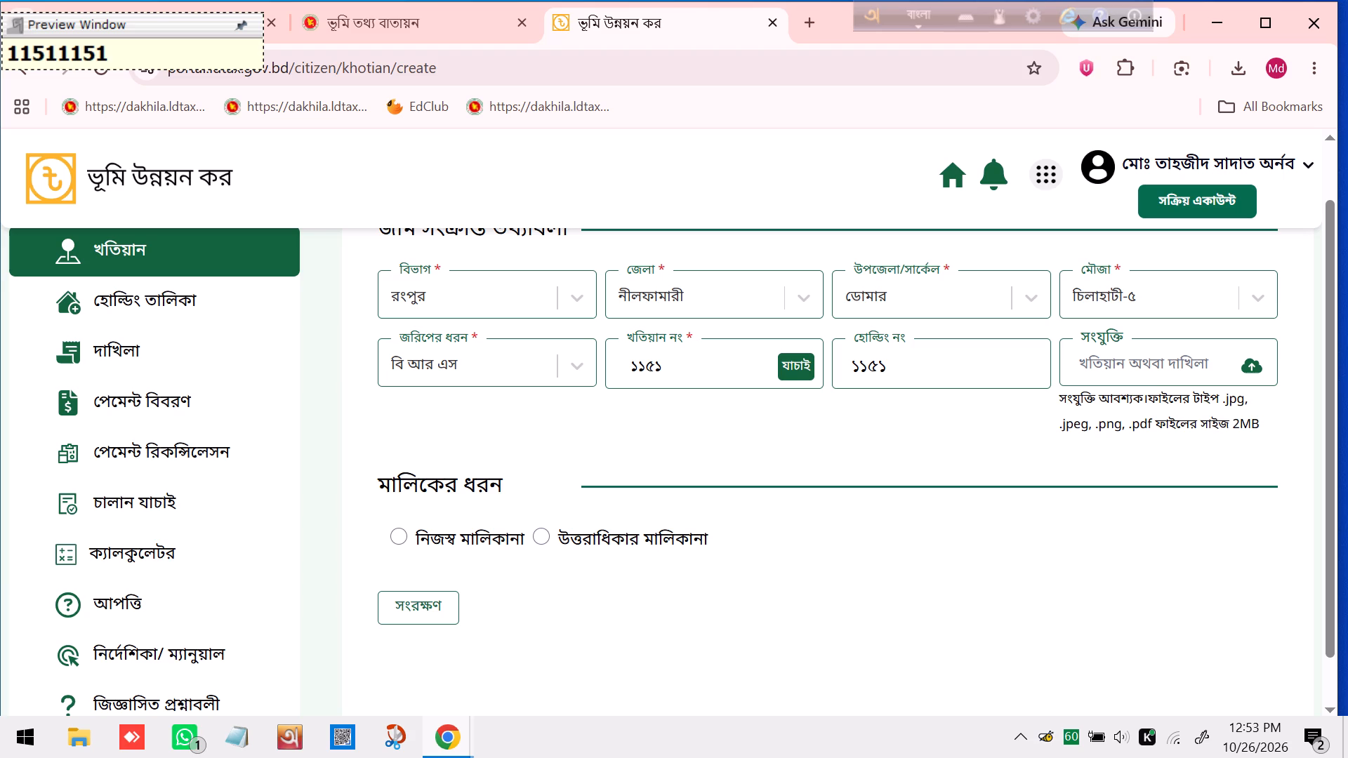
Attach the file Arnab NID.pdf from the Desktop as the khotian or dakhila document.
{"action": "left_click", "coordinate": [1158, 363]}
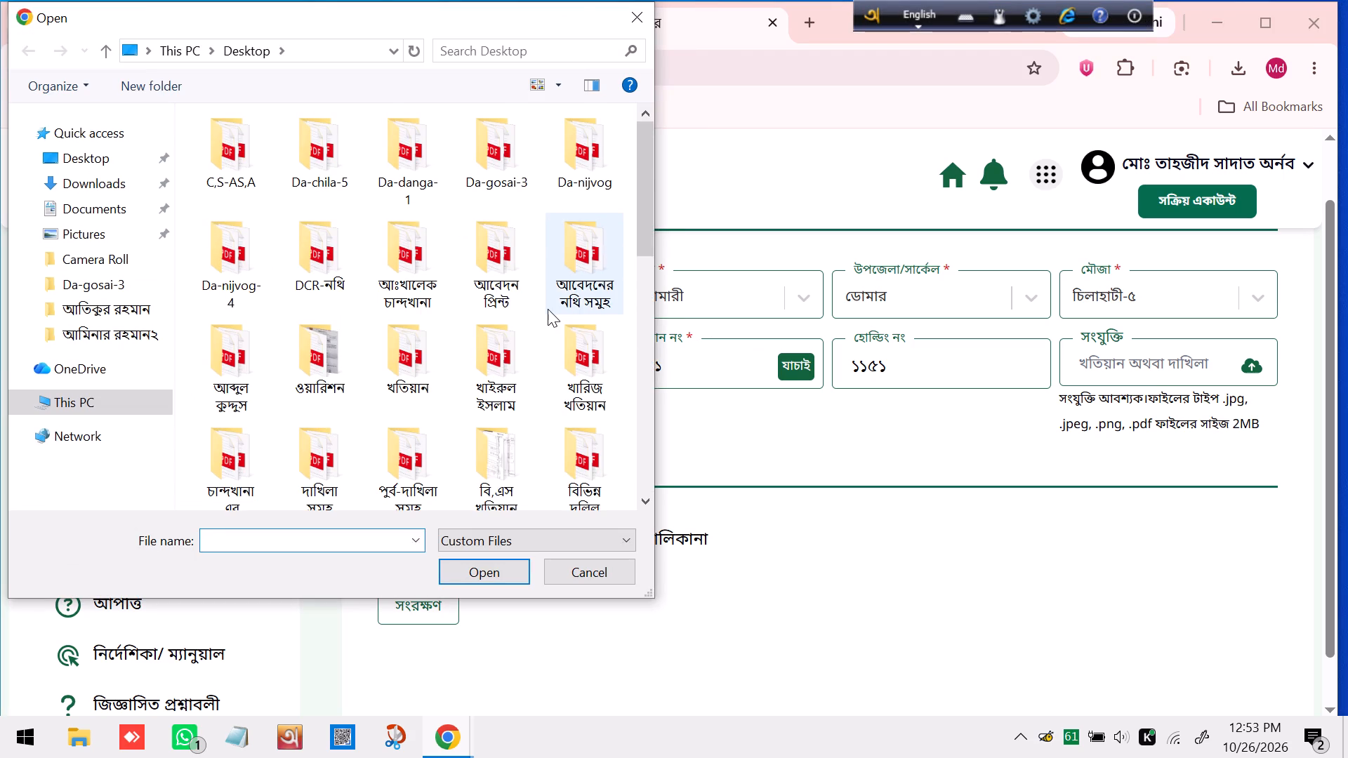
{"action": "scroll", "coordinate": [548, 309], "scroll_direction": "down", "scroll_amount": 1}
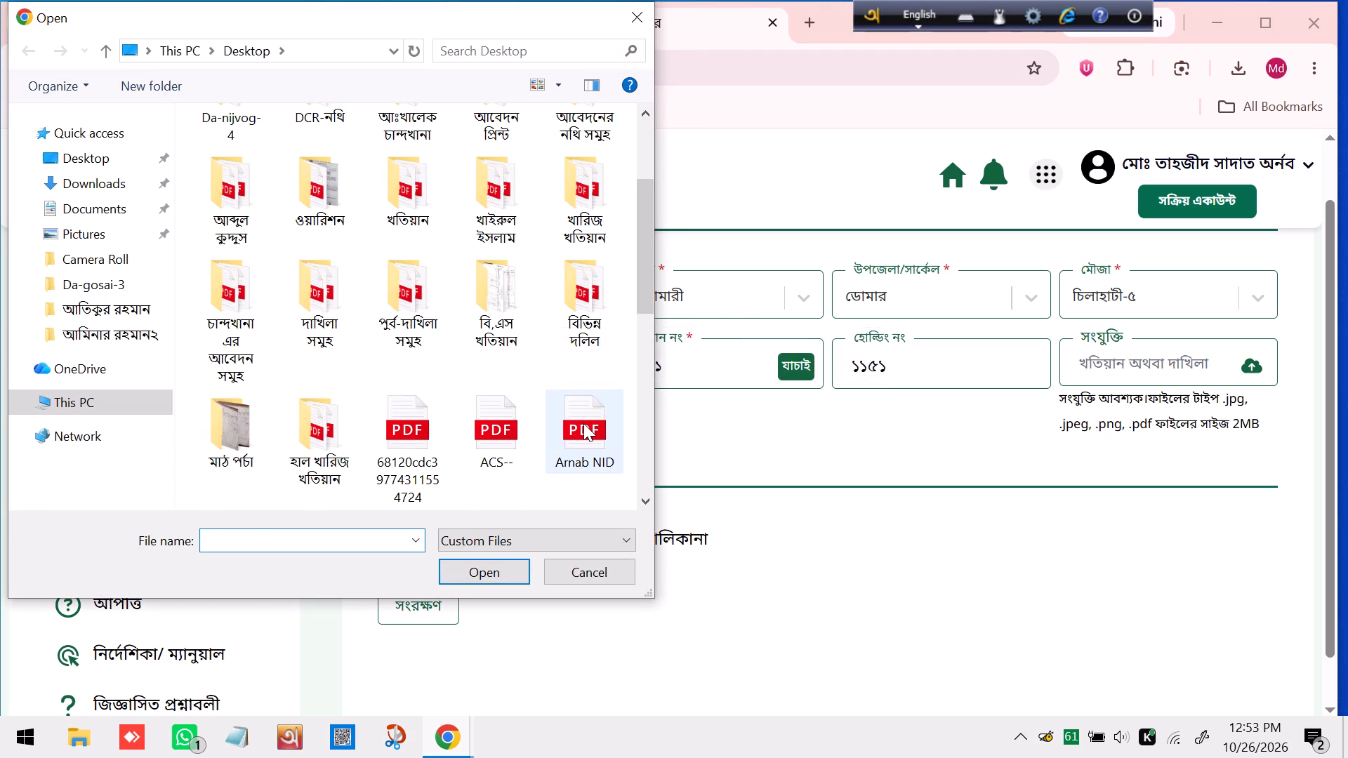
{"action": "left_click", "coordinate": [583, 423]}
{"action": "left_click", "coordinate": [583, 423]}
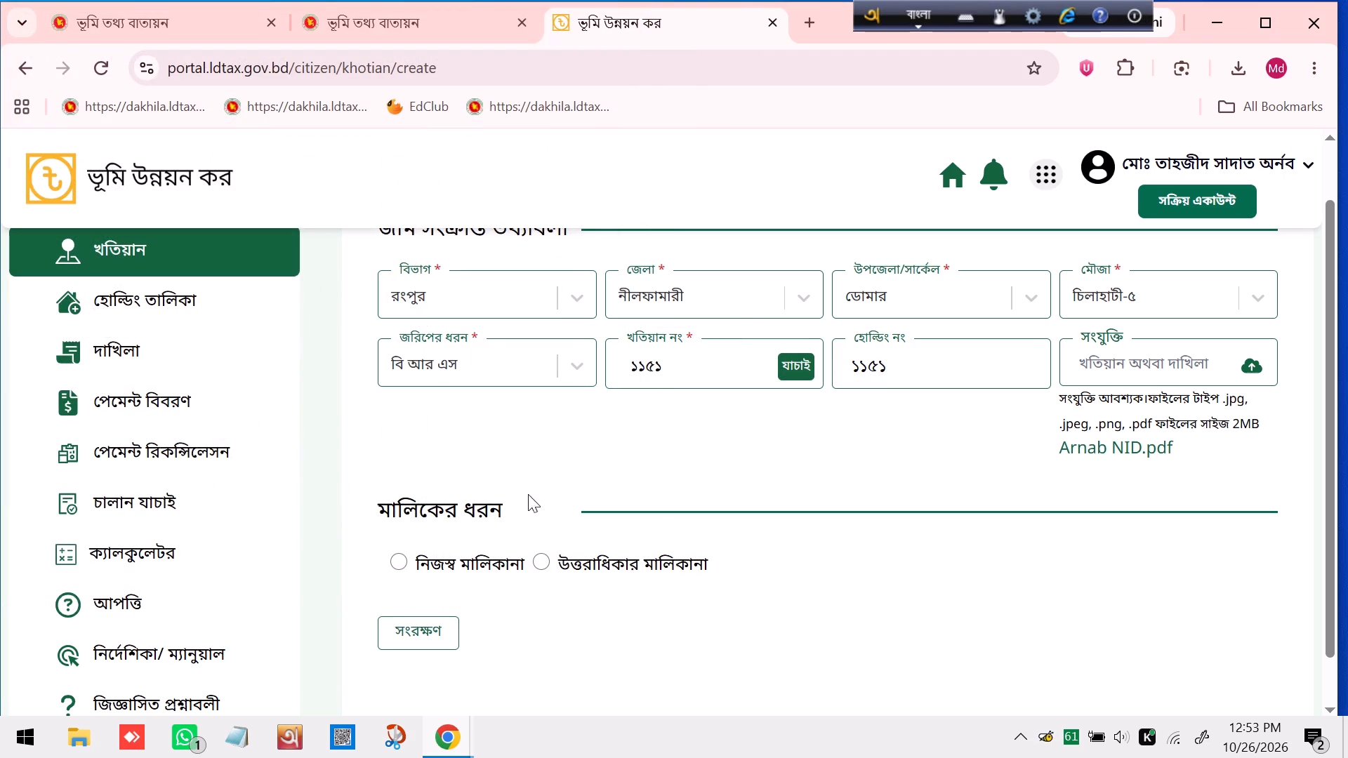
Choose inherited ownership (উত্তরাধিকার মালিকানা) as the owner type and enter the khotian owner's name in Bangla.
{"action": "left_click", "coordinate": [538, 561]}
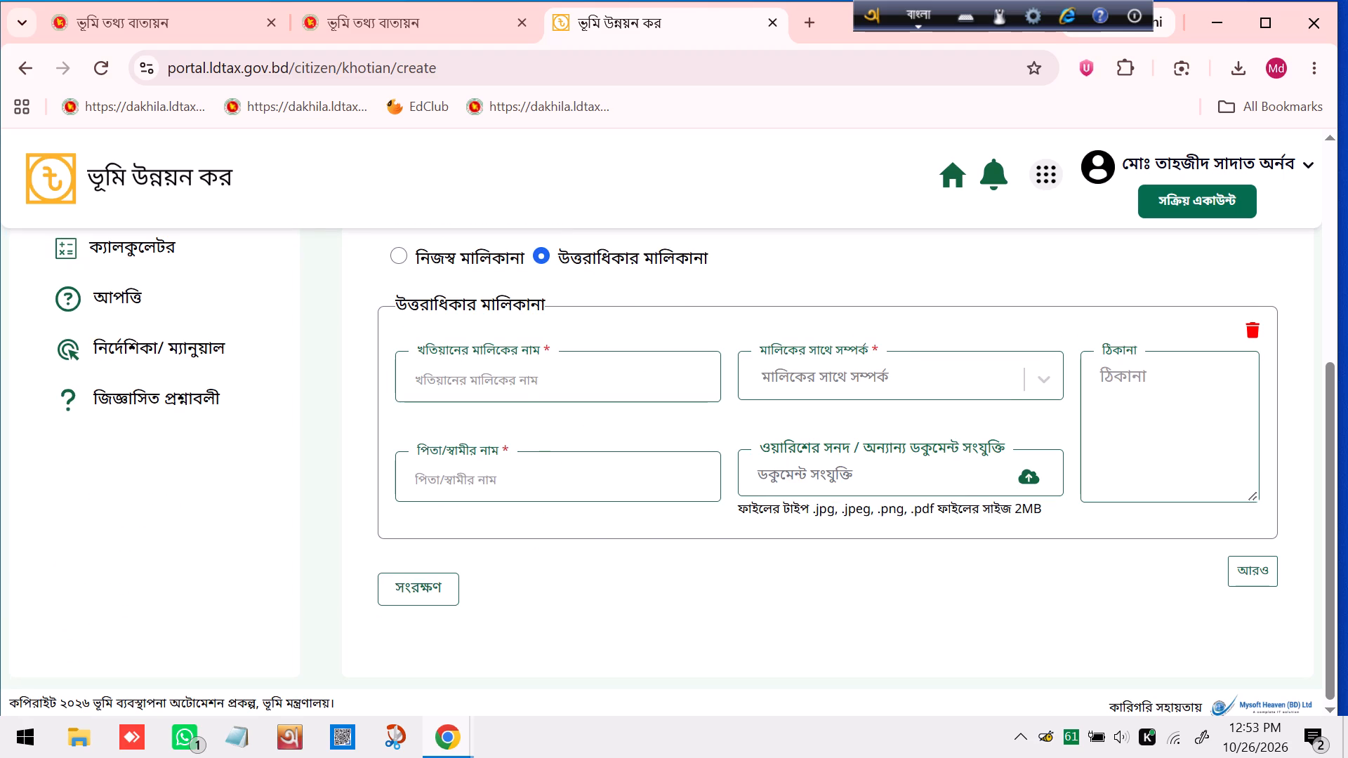
{"action": "left_click", "coordinate": [532, 378]}
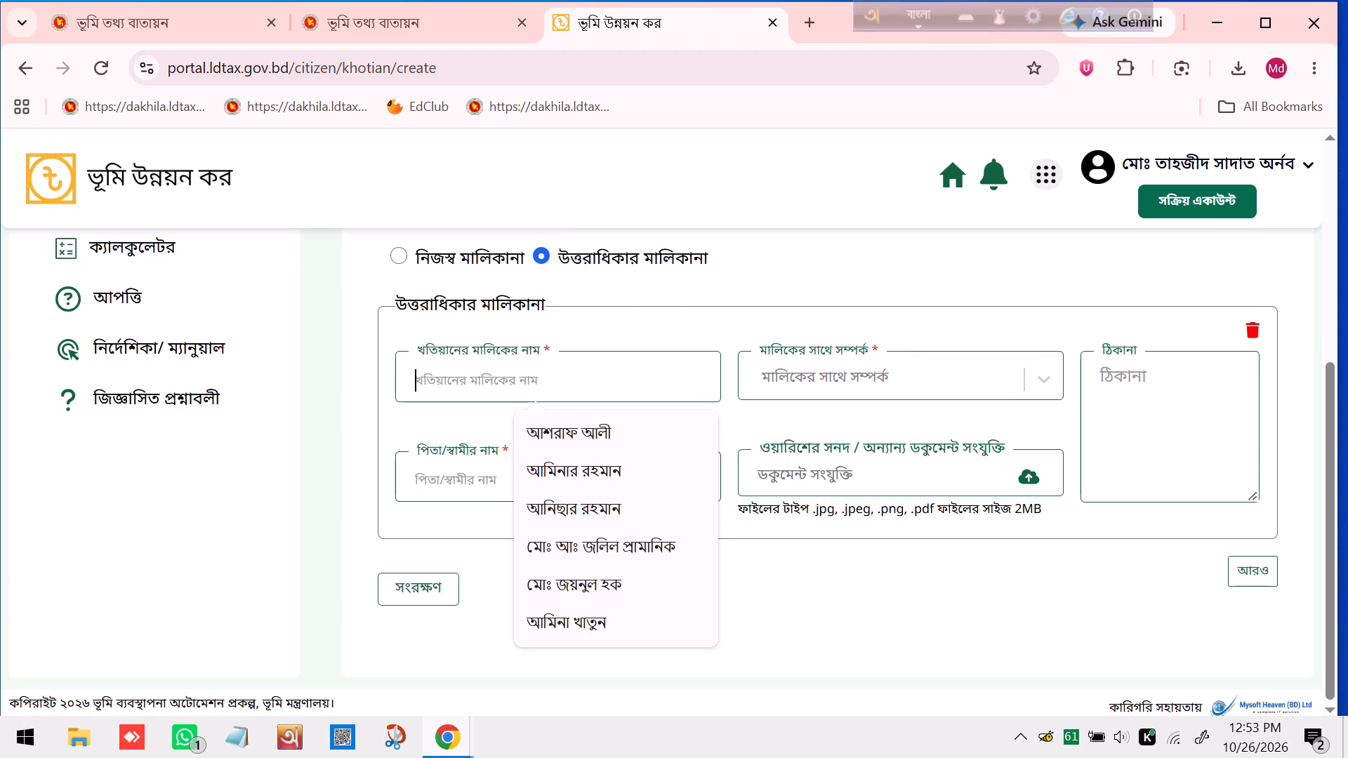
{"action": "key", "text": "Right"}
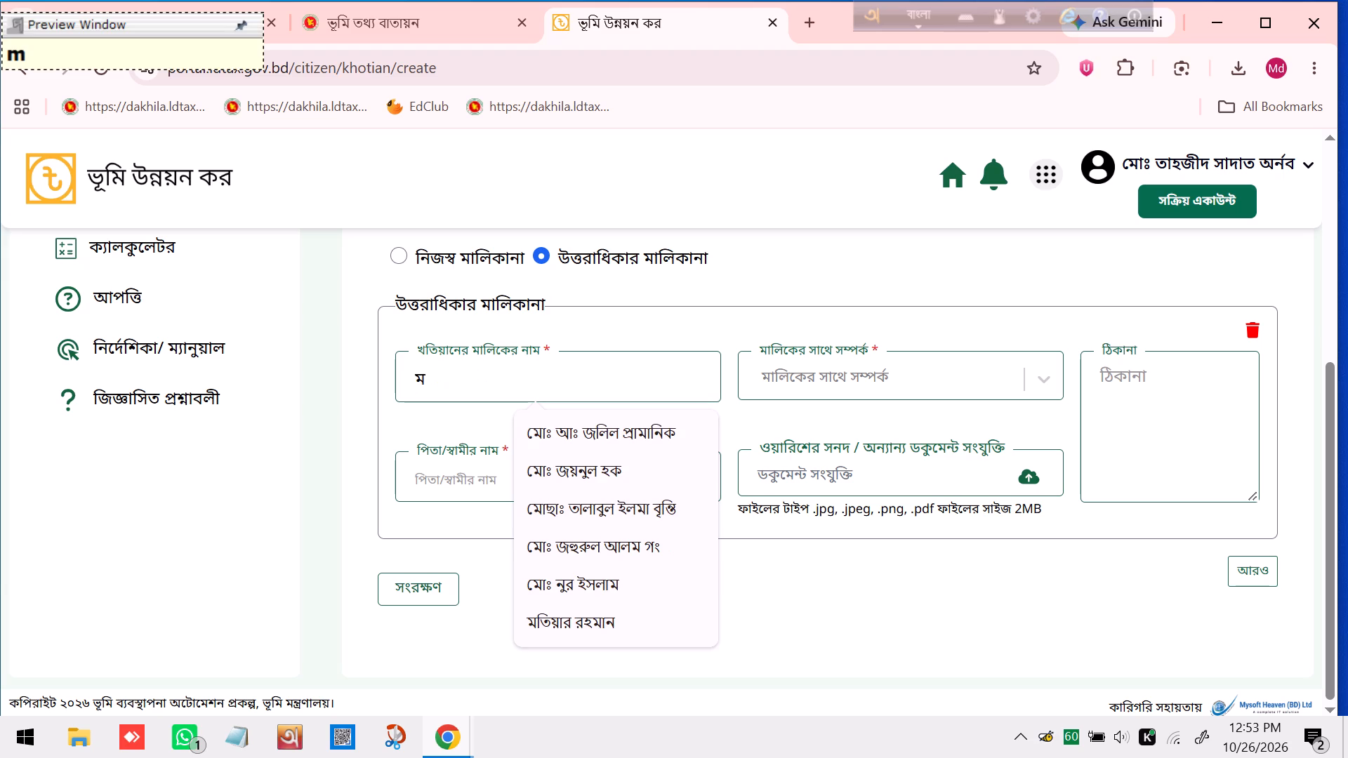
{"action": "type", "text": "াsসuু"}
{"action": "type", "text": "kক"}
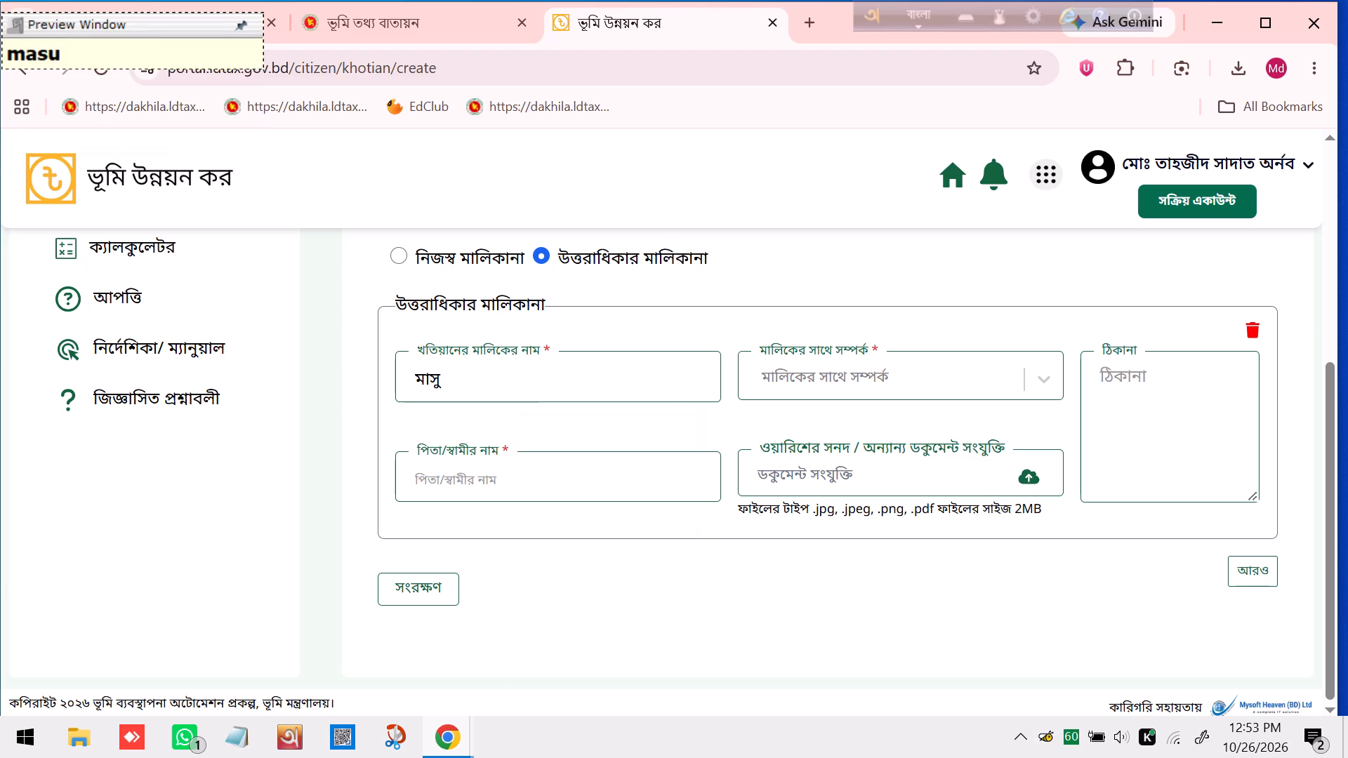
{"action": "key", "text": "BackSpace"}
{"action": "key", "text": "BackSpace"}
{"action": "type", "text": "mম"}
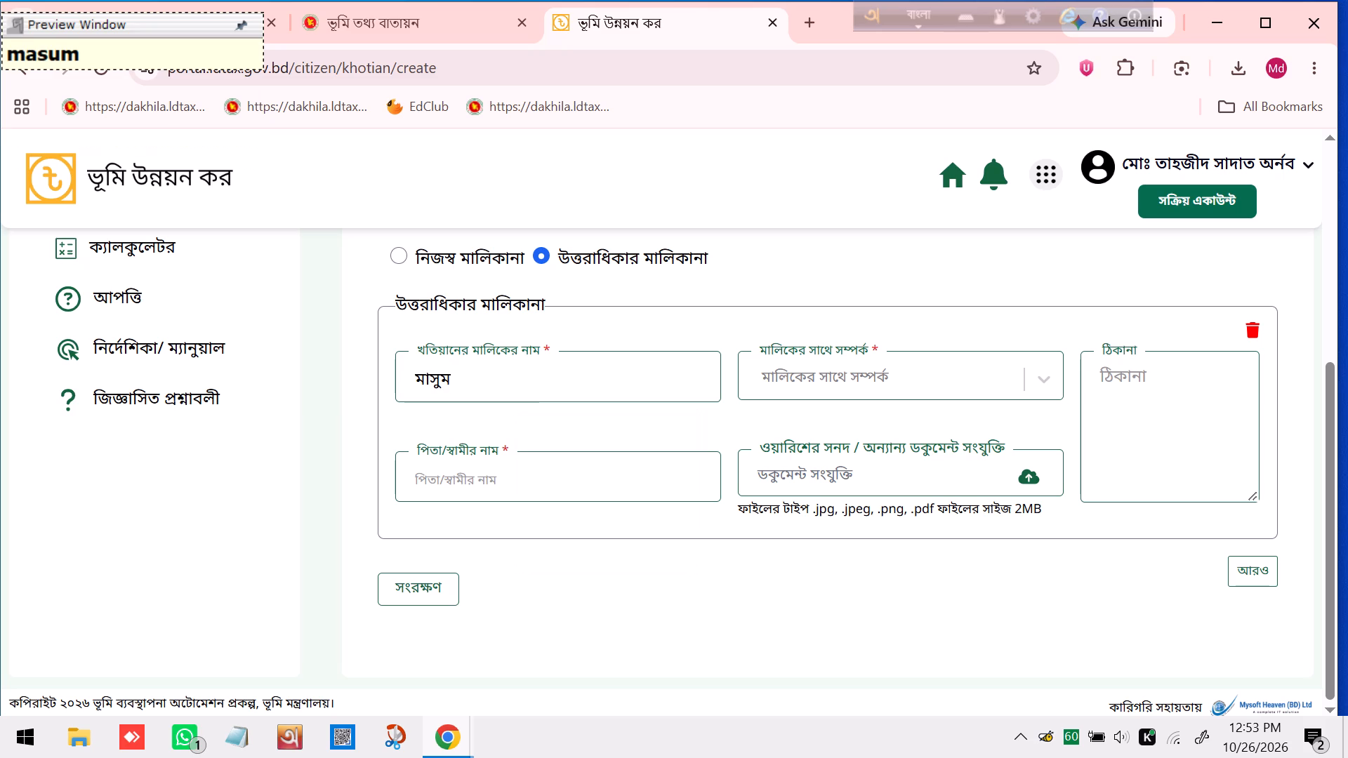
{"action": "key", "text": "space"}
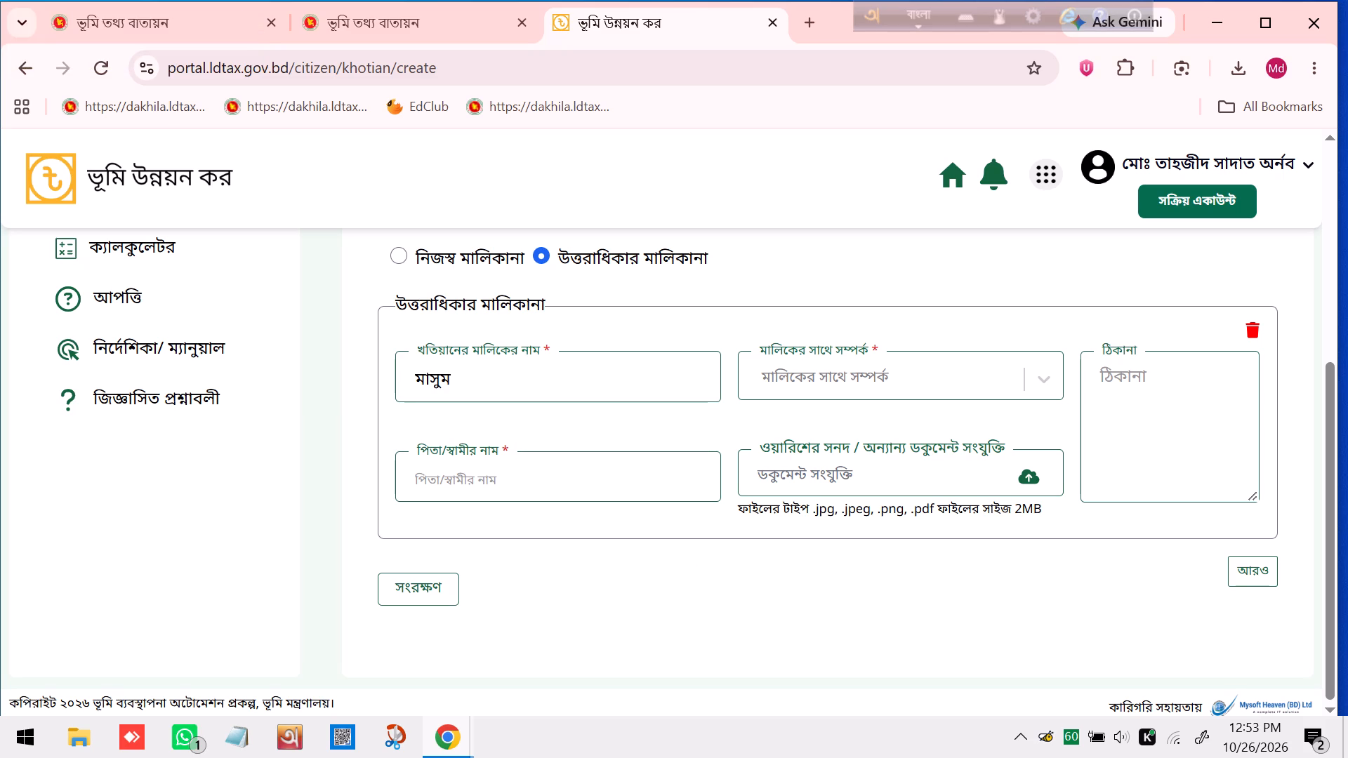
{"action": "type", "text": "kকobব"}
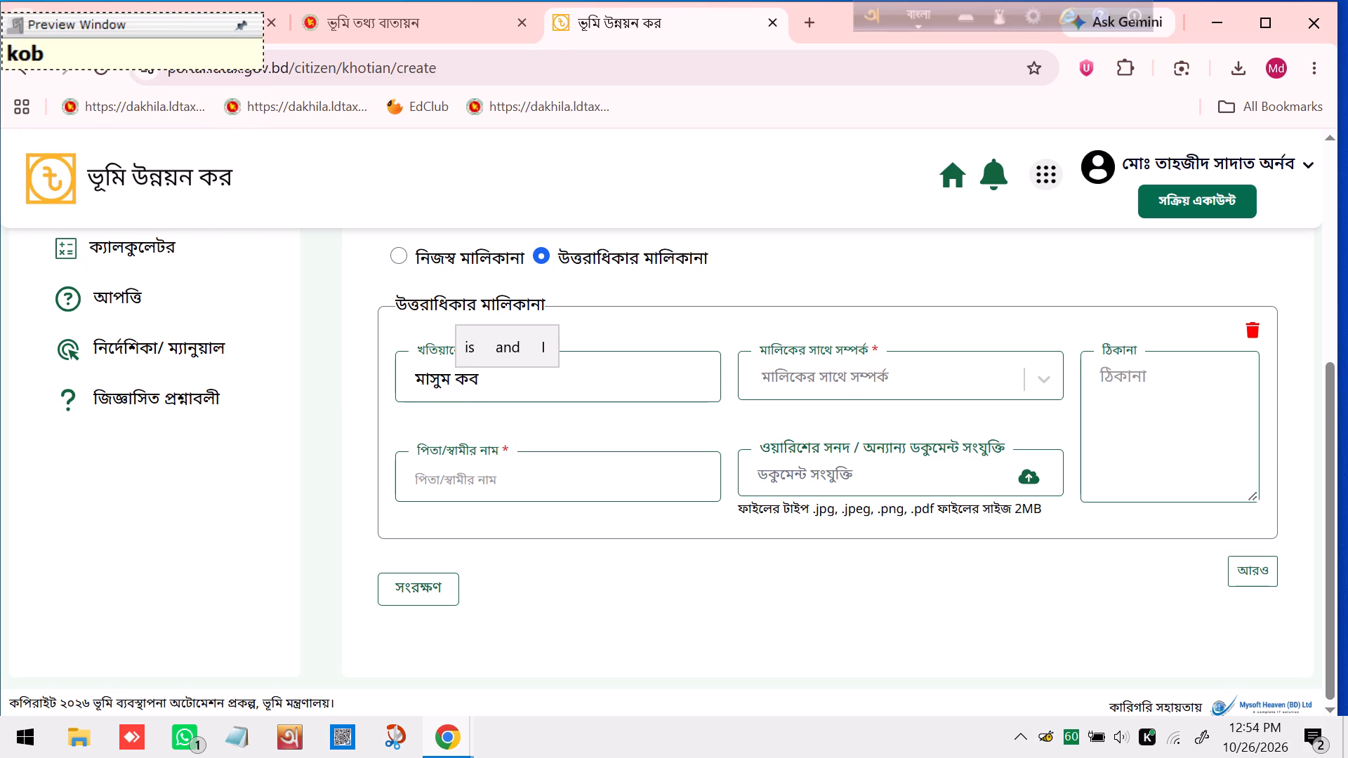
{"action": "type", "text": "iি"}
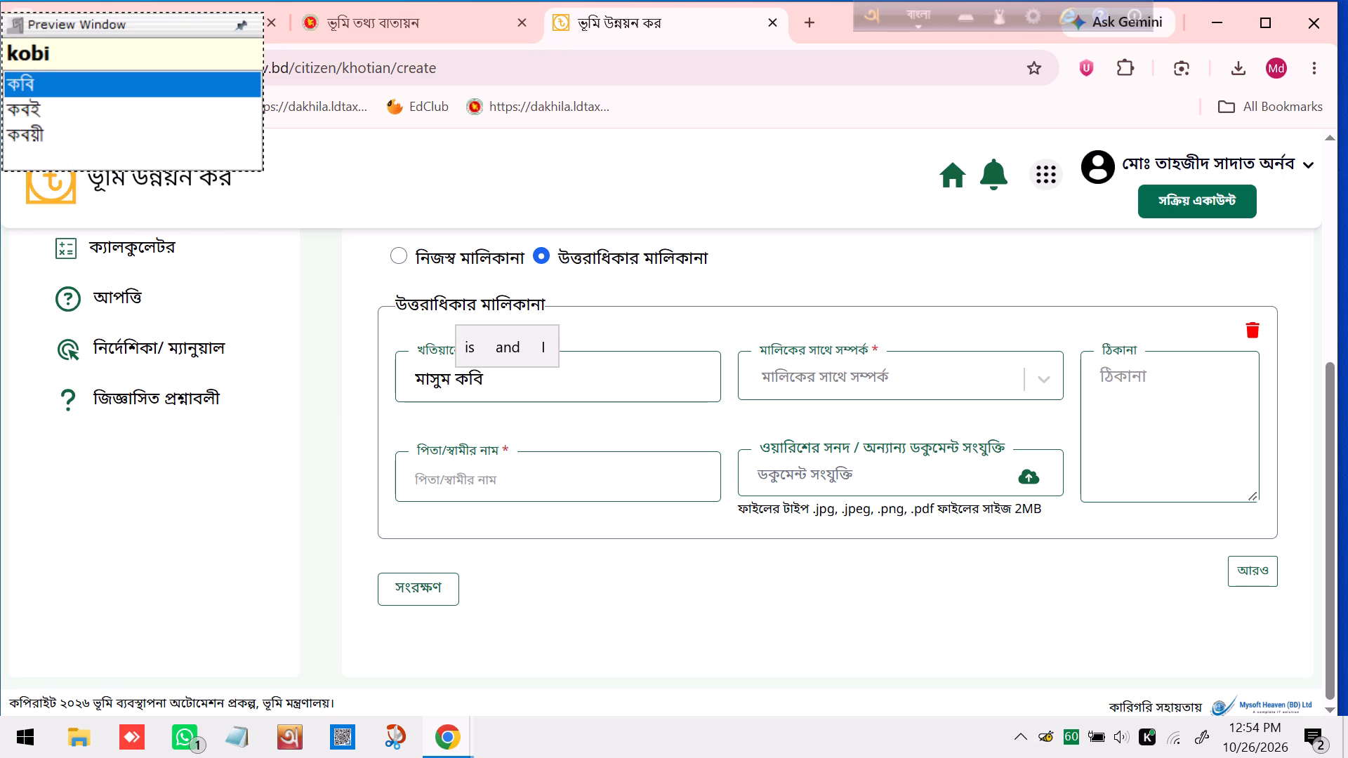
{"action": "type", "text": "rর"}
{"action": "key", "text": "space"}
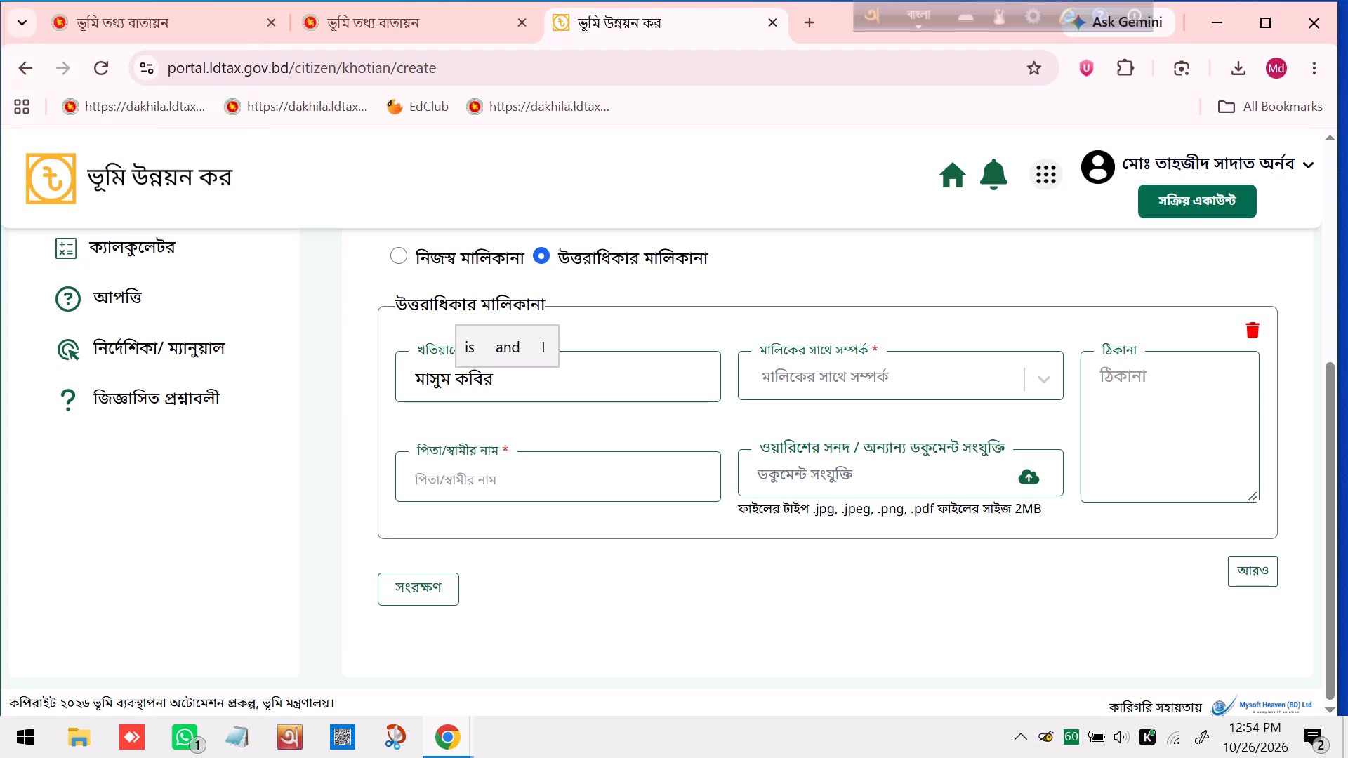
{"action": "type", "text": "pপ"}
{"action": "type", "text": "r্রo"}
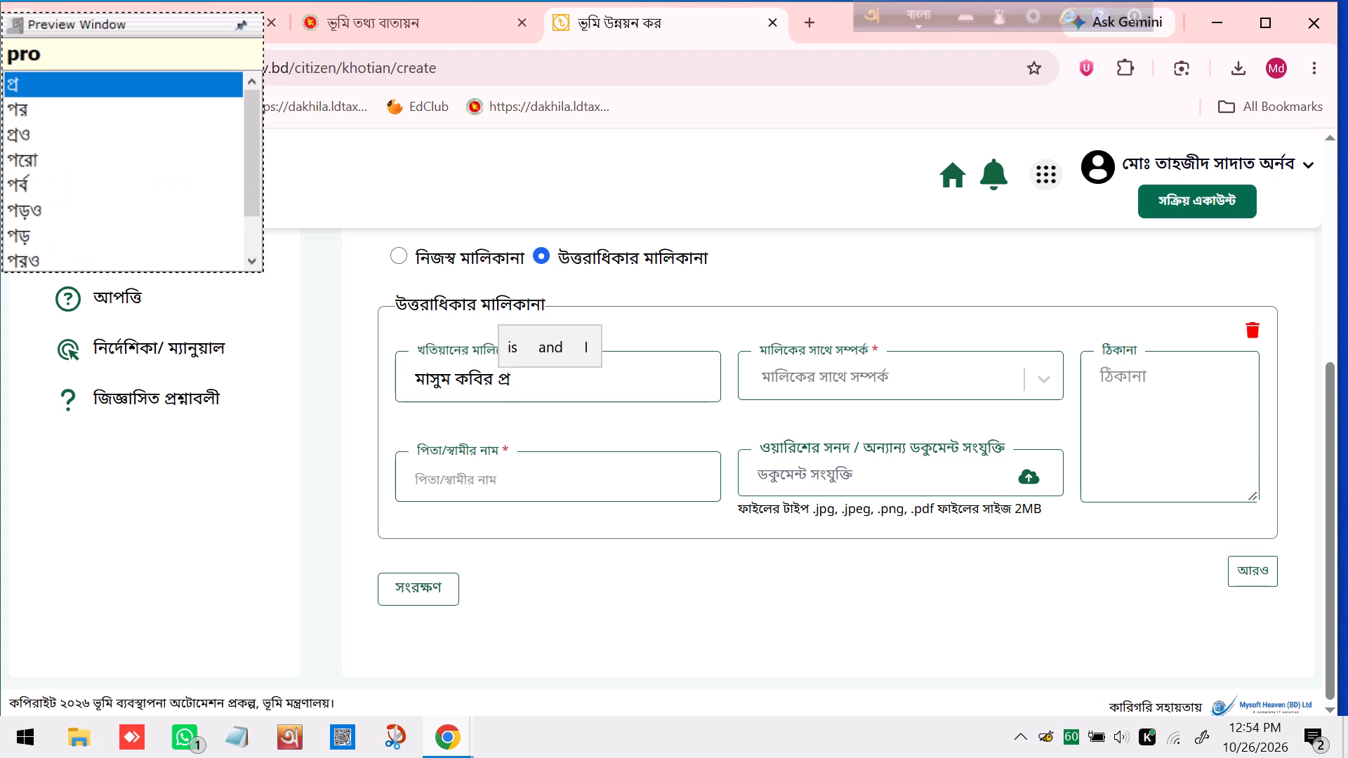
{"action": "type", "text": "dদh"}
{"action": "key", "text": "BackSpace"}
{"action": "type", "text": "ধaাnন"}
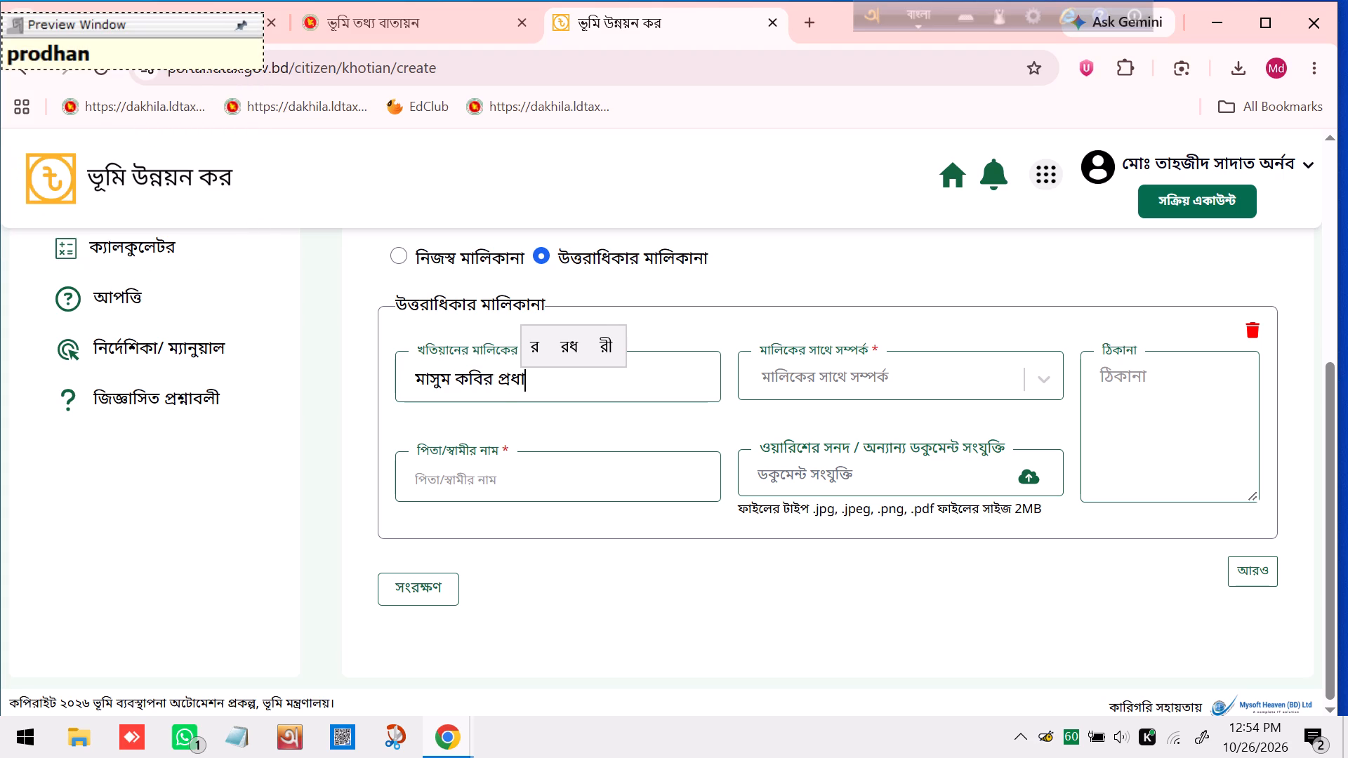
Set the relationship with the owner to পিতা and the address to নিজ.
{"action": "left_click", "coordinate": [816, 376]}
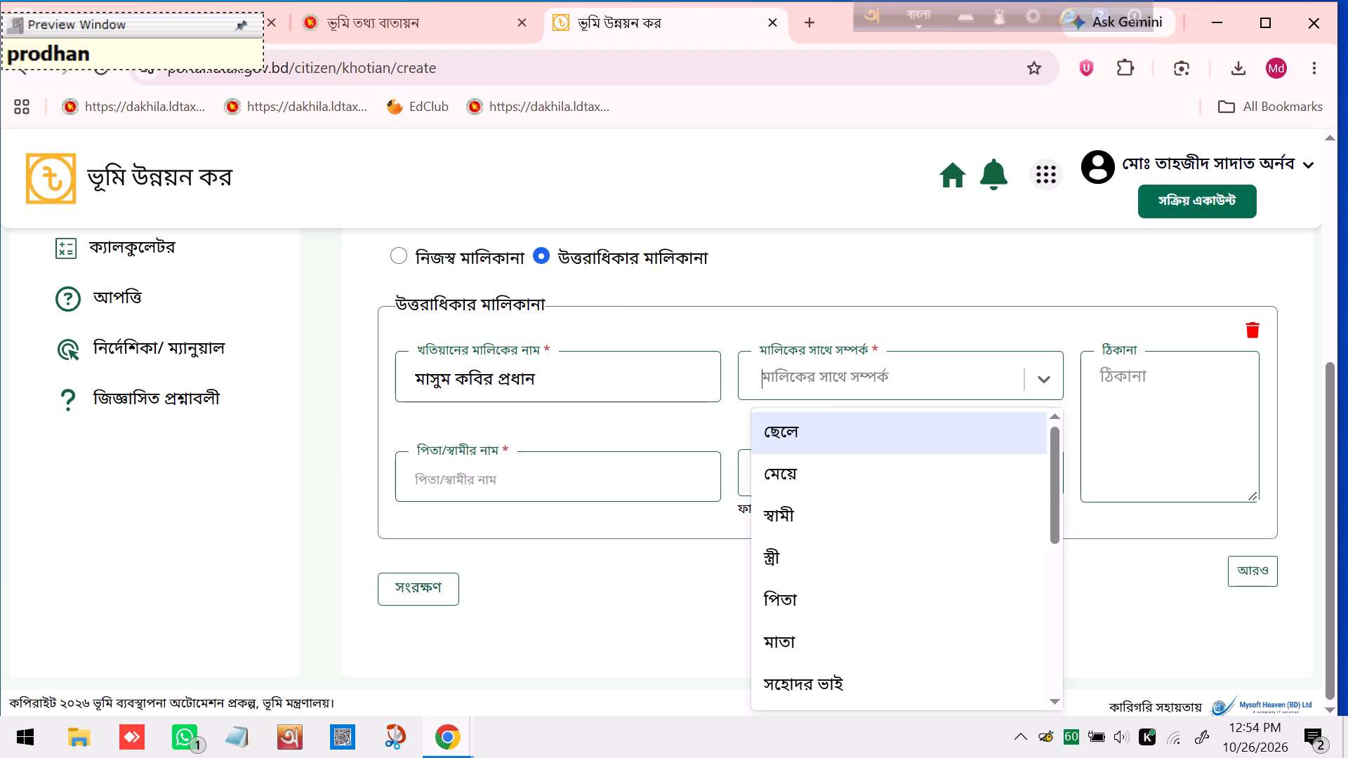
{"action": "left_click", "coordinate": [788, 599]}
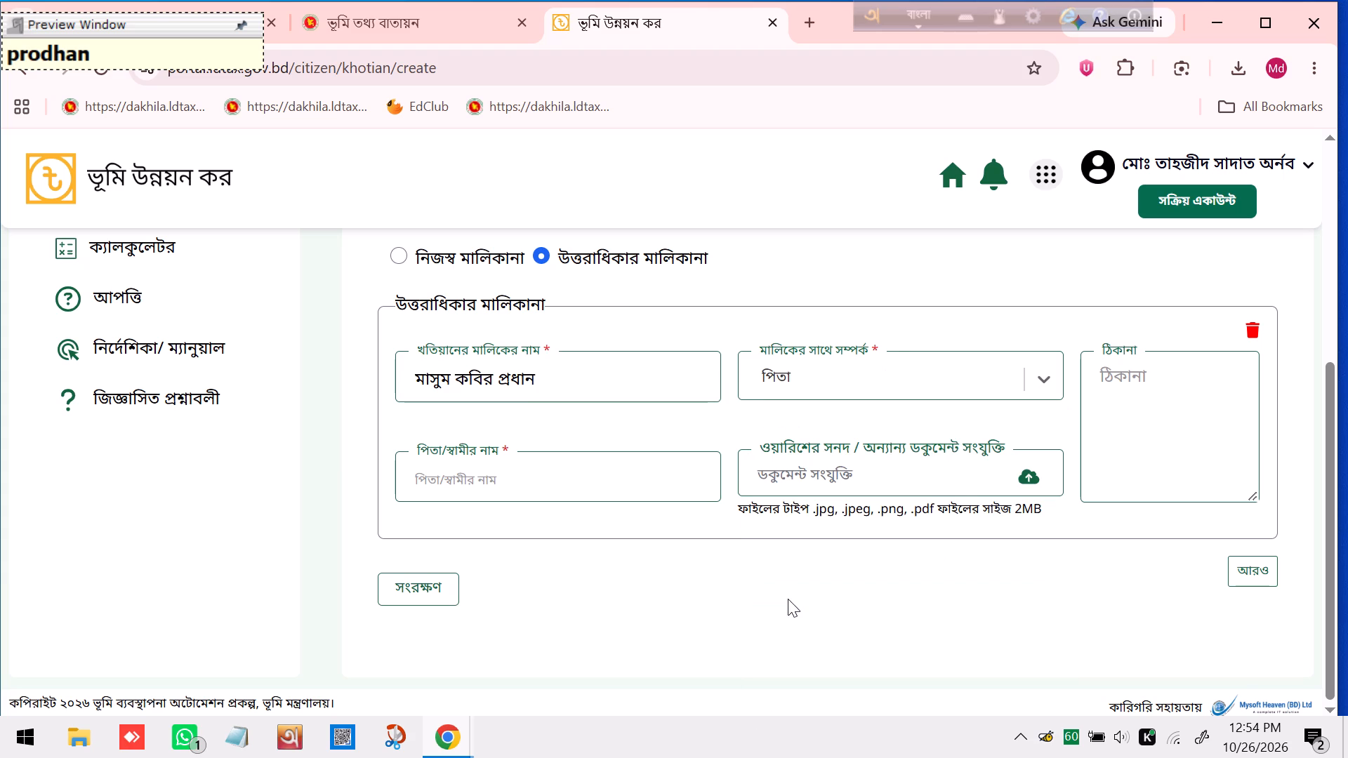
{"action": "left_click", "coordinate": [1154, 375]}
{"action": "key", "text": "Right"}
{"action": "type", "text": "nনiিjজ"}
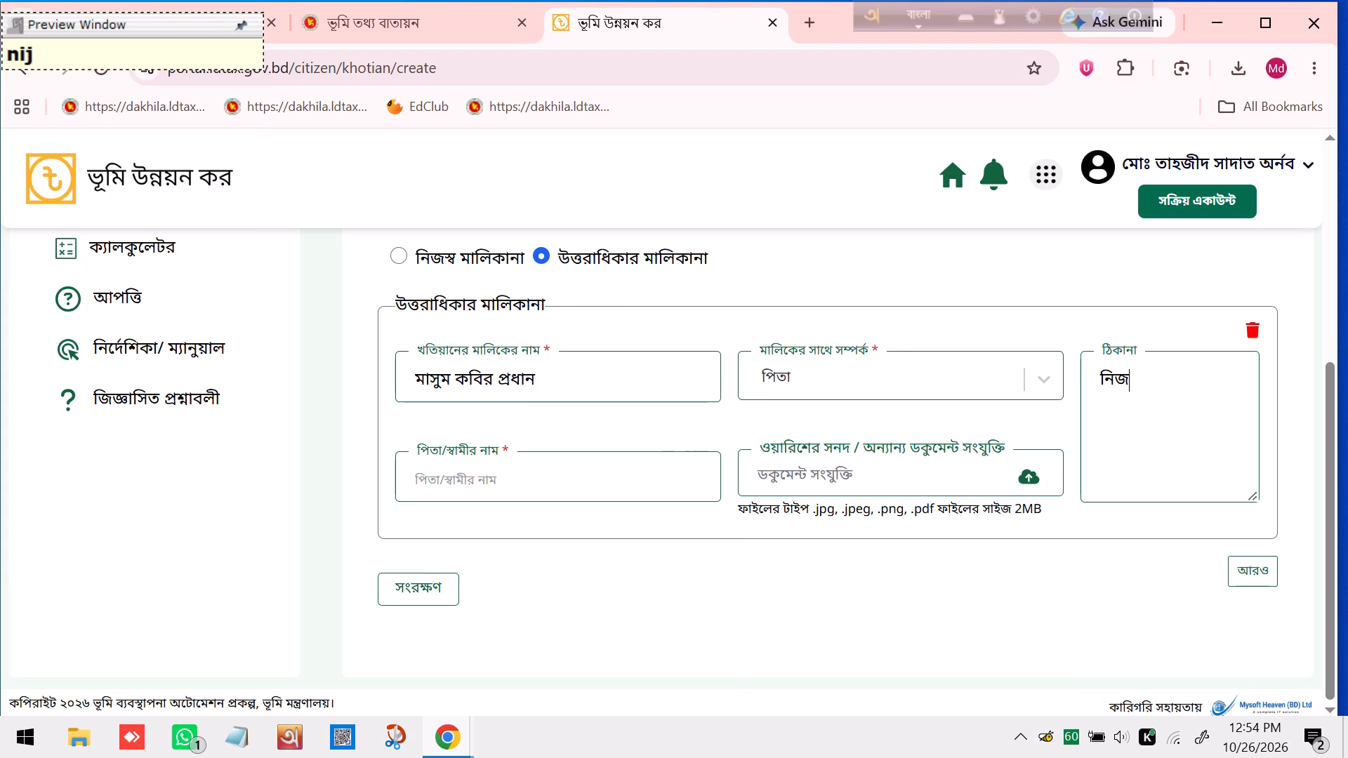
Fill in the name of the khotian owner's father or husband, using the matching saved entry.
{"action": "left_click", "coordinate": [622, 472]}
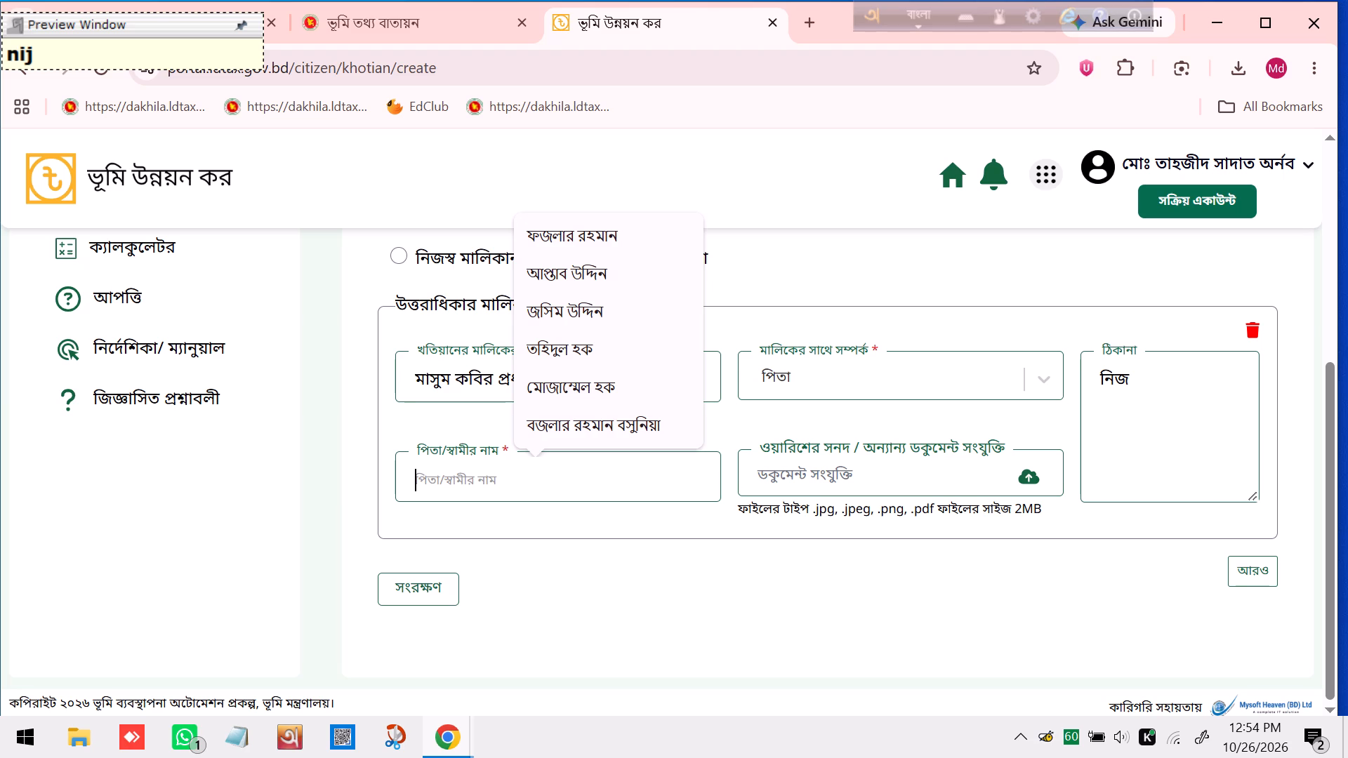
{"action": "key", "text": "Right"}
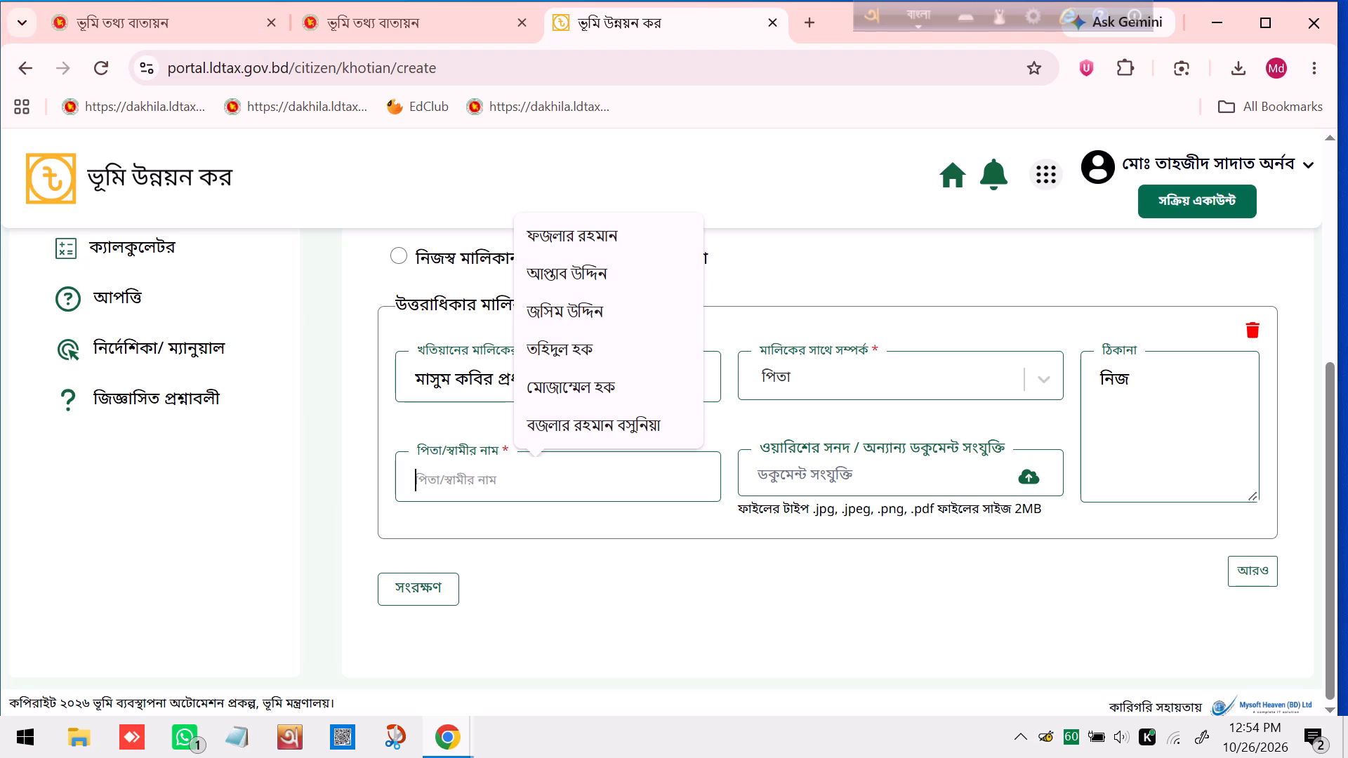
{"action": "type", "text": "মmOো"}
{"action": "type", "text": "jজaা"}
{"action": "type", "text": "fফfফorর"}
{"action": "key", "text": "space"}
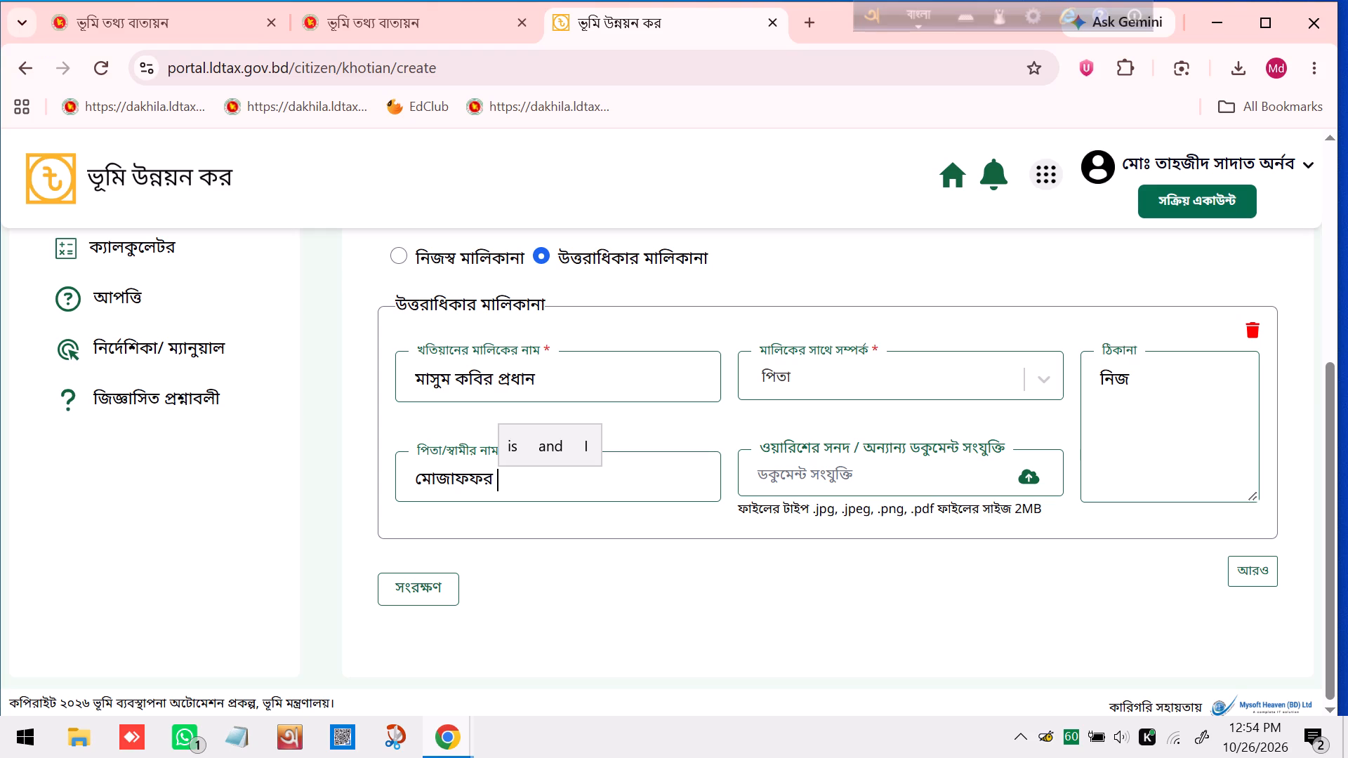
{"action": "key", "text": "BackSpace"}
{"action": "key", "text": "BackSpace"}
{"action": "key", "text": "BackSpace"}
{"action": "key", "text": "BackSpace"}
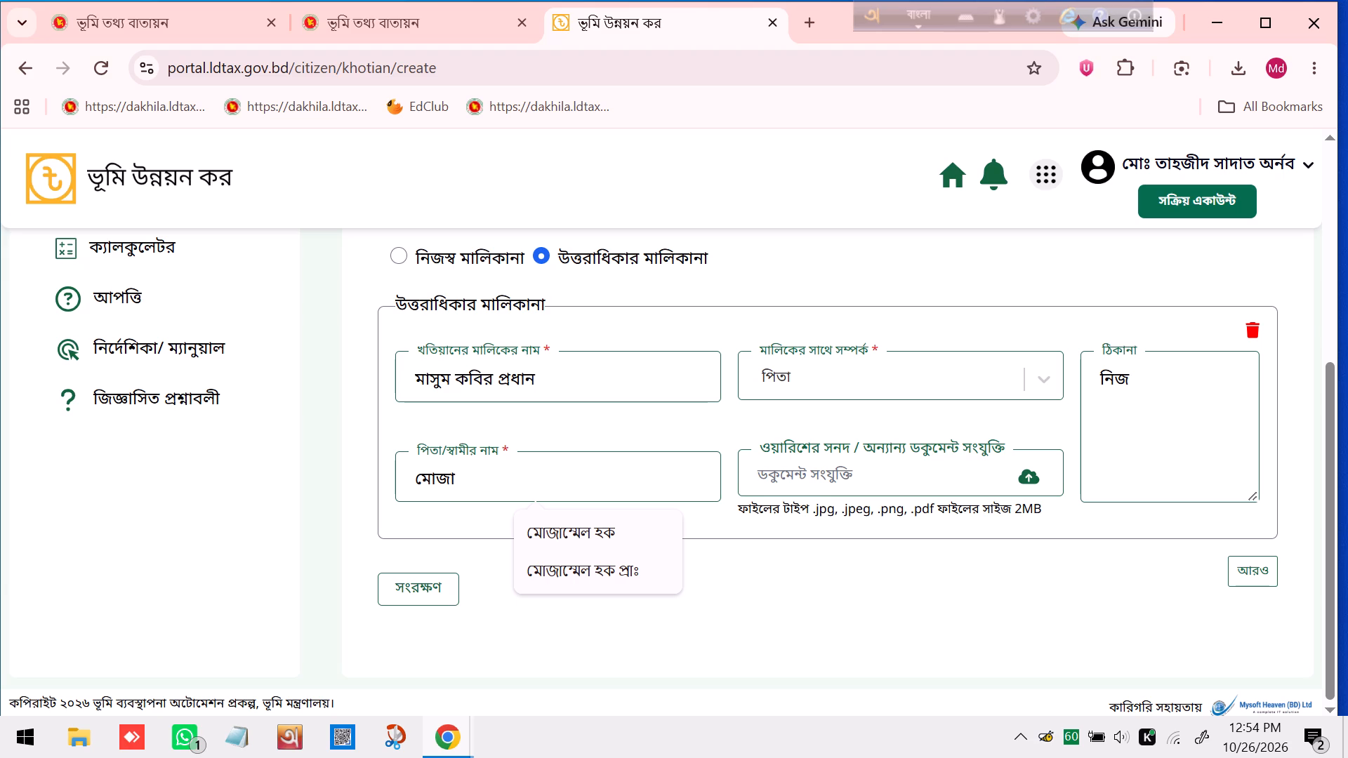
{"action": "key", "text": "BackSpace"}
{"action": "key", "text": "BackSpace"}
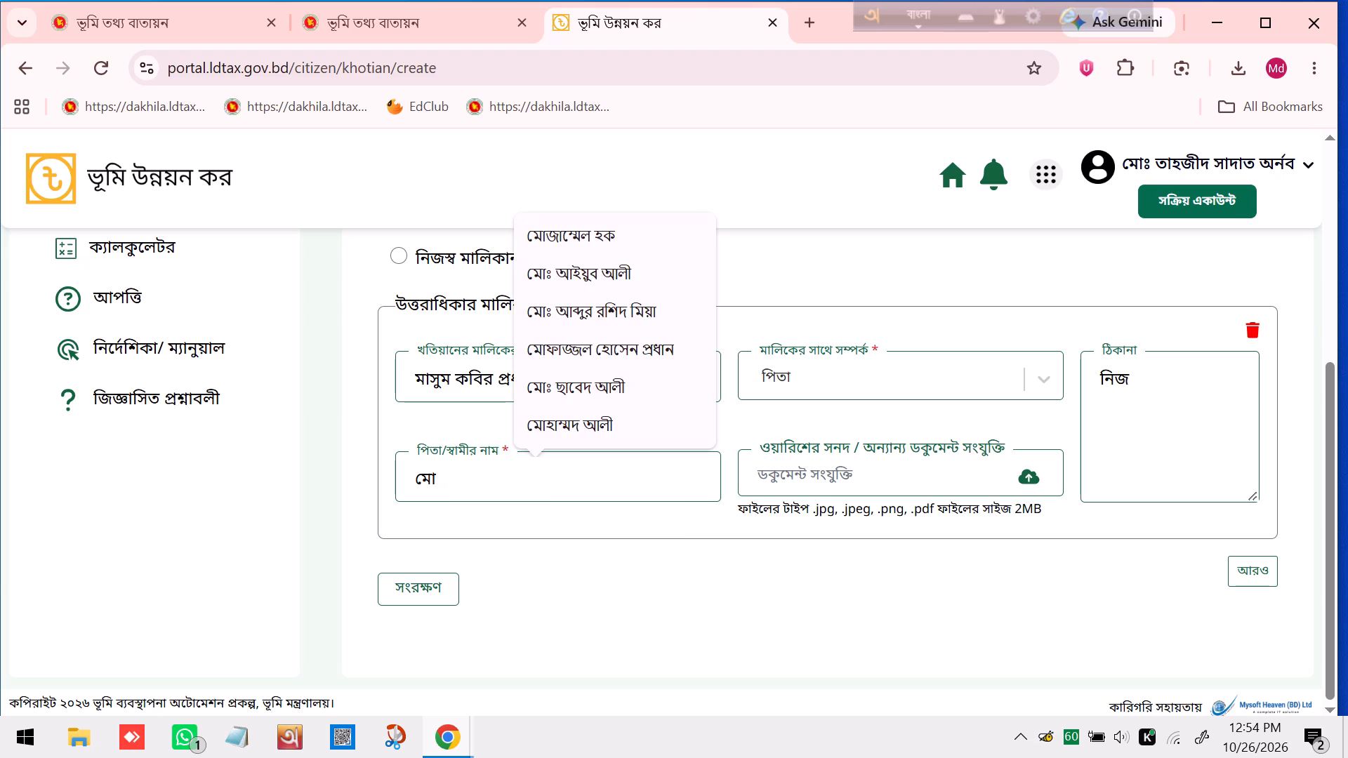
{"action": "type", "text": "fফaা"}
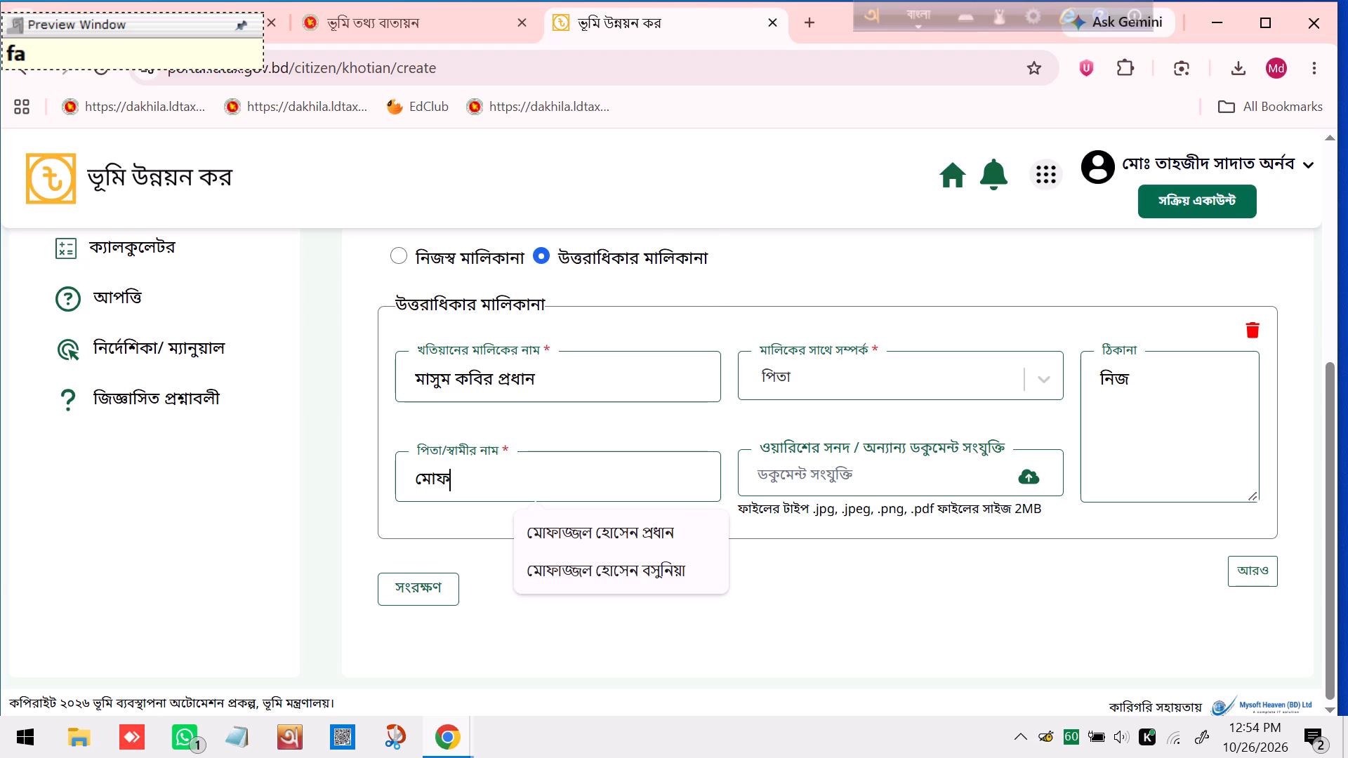
{"action": "left_click", "coordinate": [618, 525]}
Attach Arnab NID.pdf from the Desktop as the inheritance certificate document and save the khotian entry.
{"action": "left_click", "coordinate": [849, 466]}
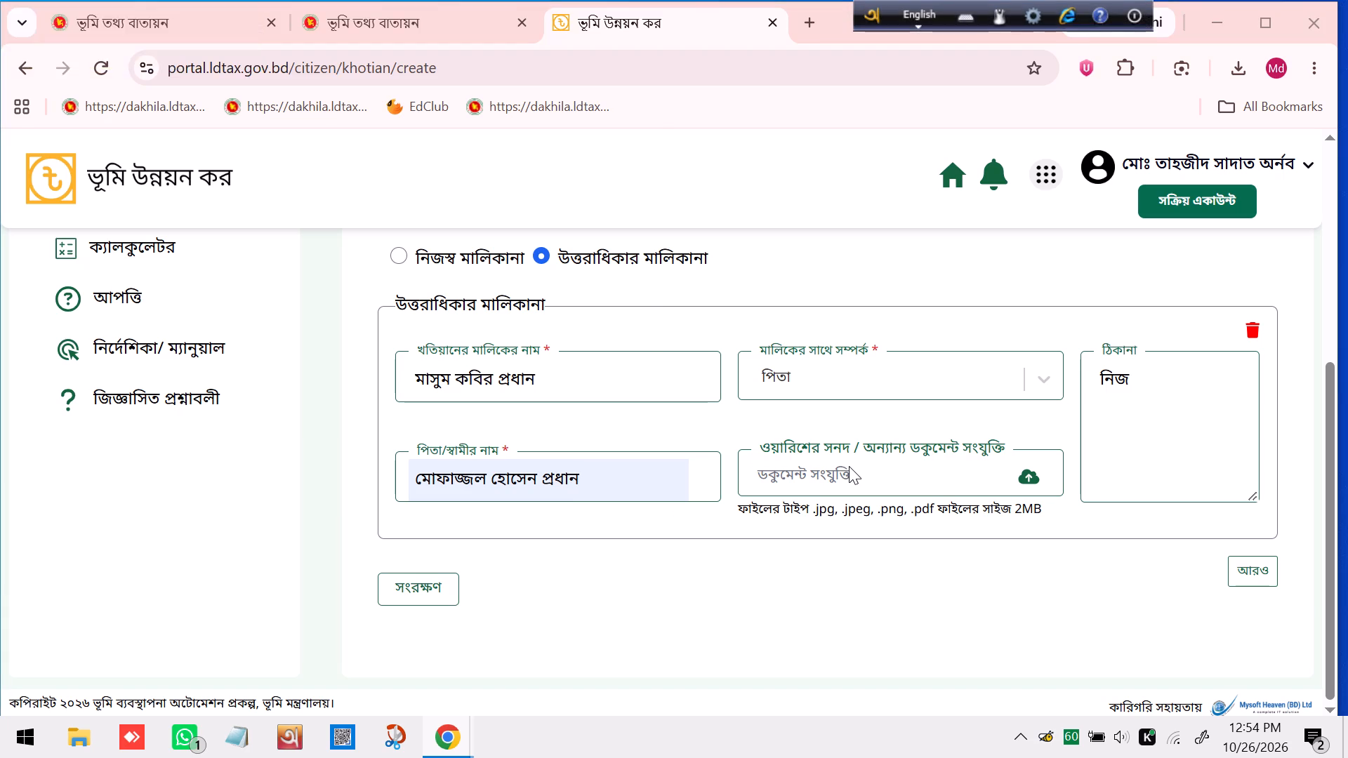
{"action": "scroll", "coordinate": [541, 255], "scroll_direction": "down", "scroll_amount": 2}
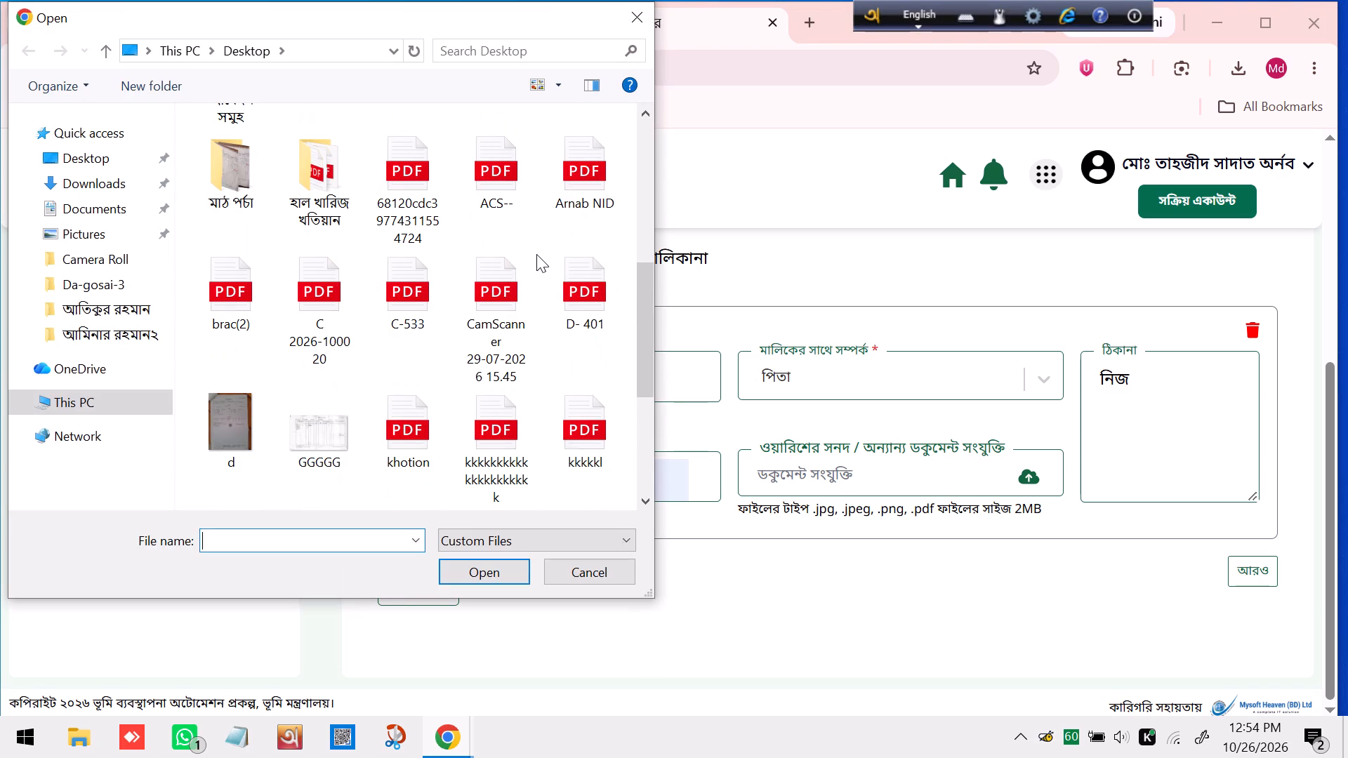
{"action": "double_click", "coordinate": [581, 177]}
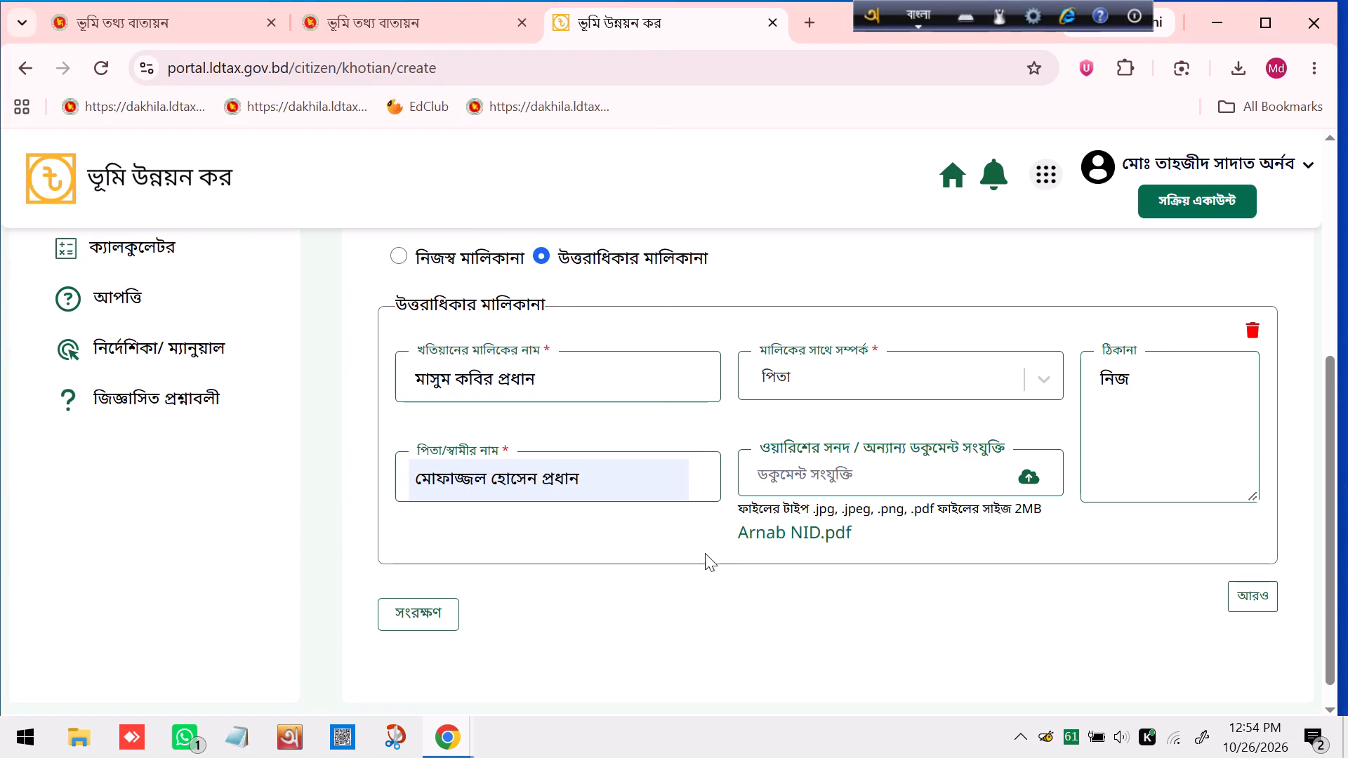
{"action": "left_click", "coordinate": [435, 616]}
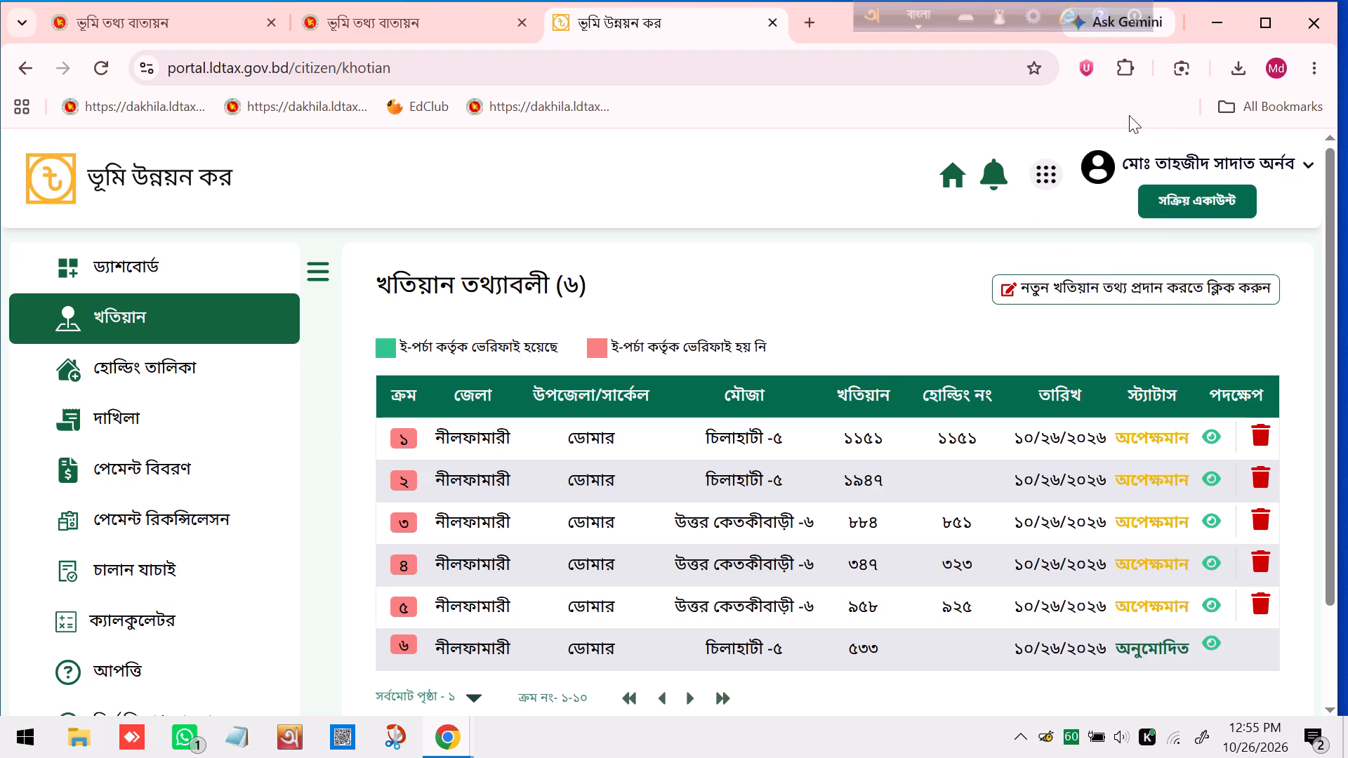
Minimize the browser window to get back to the desktop.
{"action": "left_click", "coordinate": [1215, 23]}
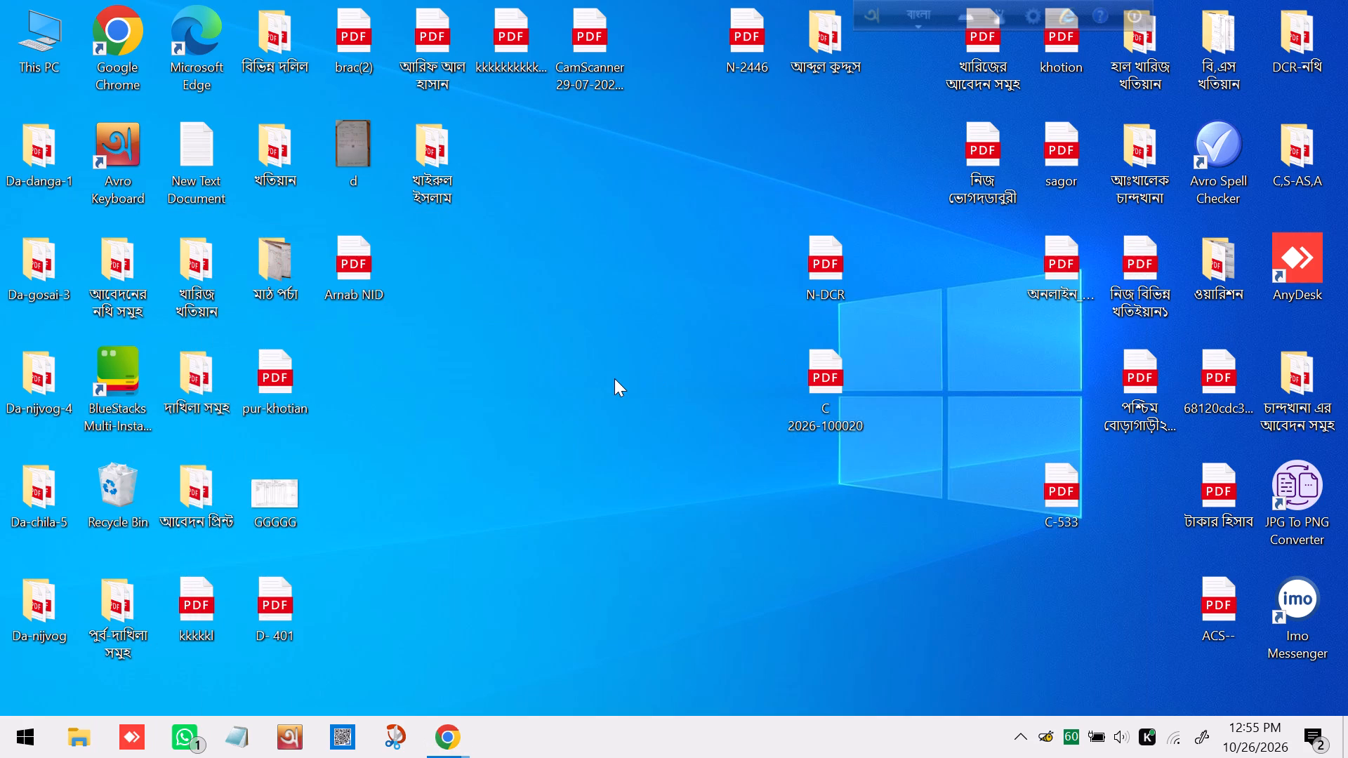
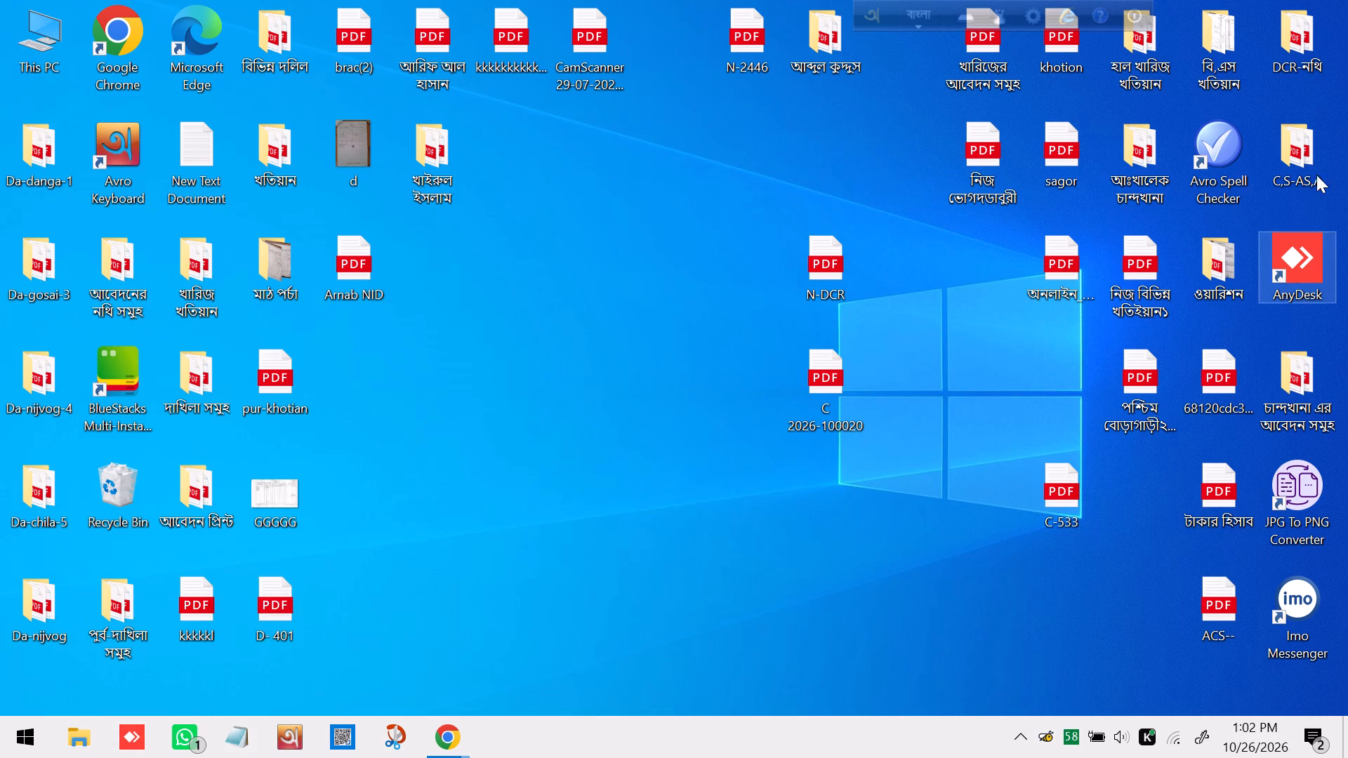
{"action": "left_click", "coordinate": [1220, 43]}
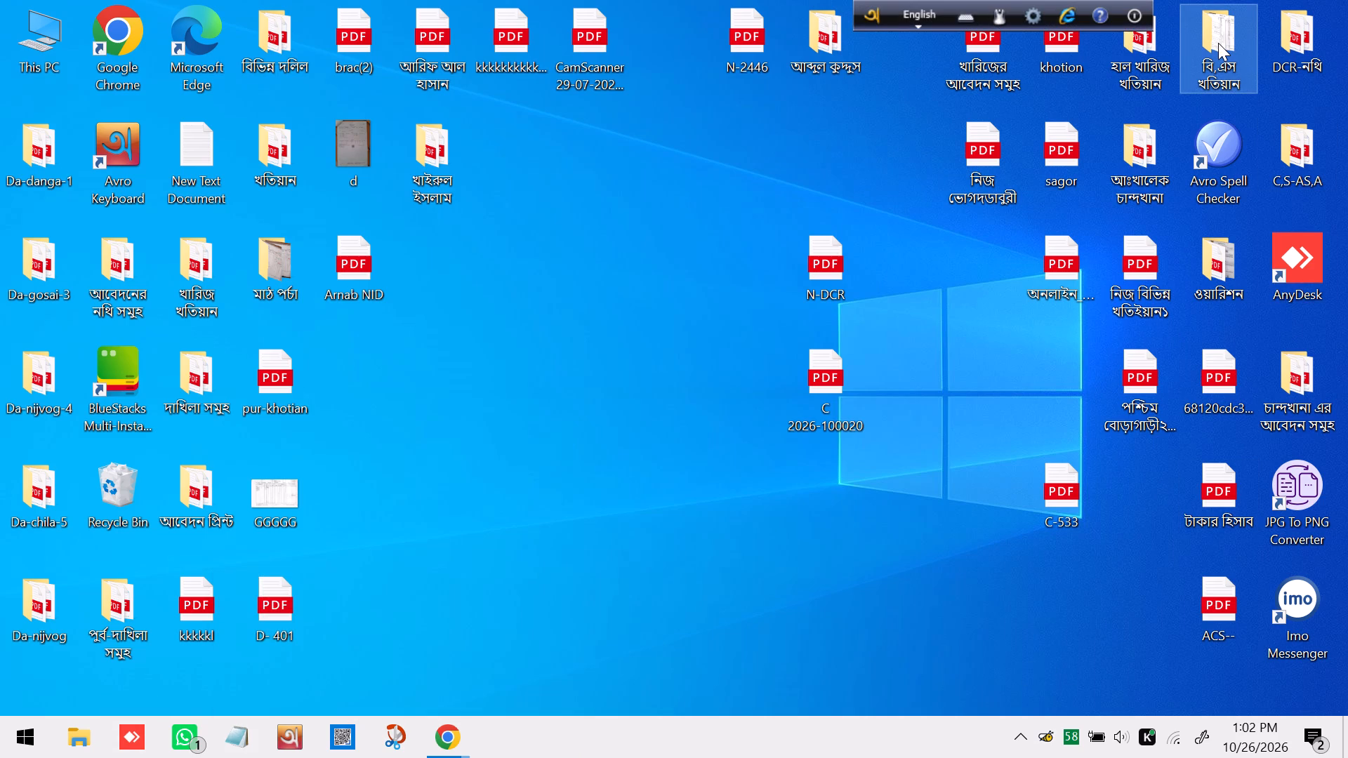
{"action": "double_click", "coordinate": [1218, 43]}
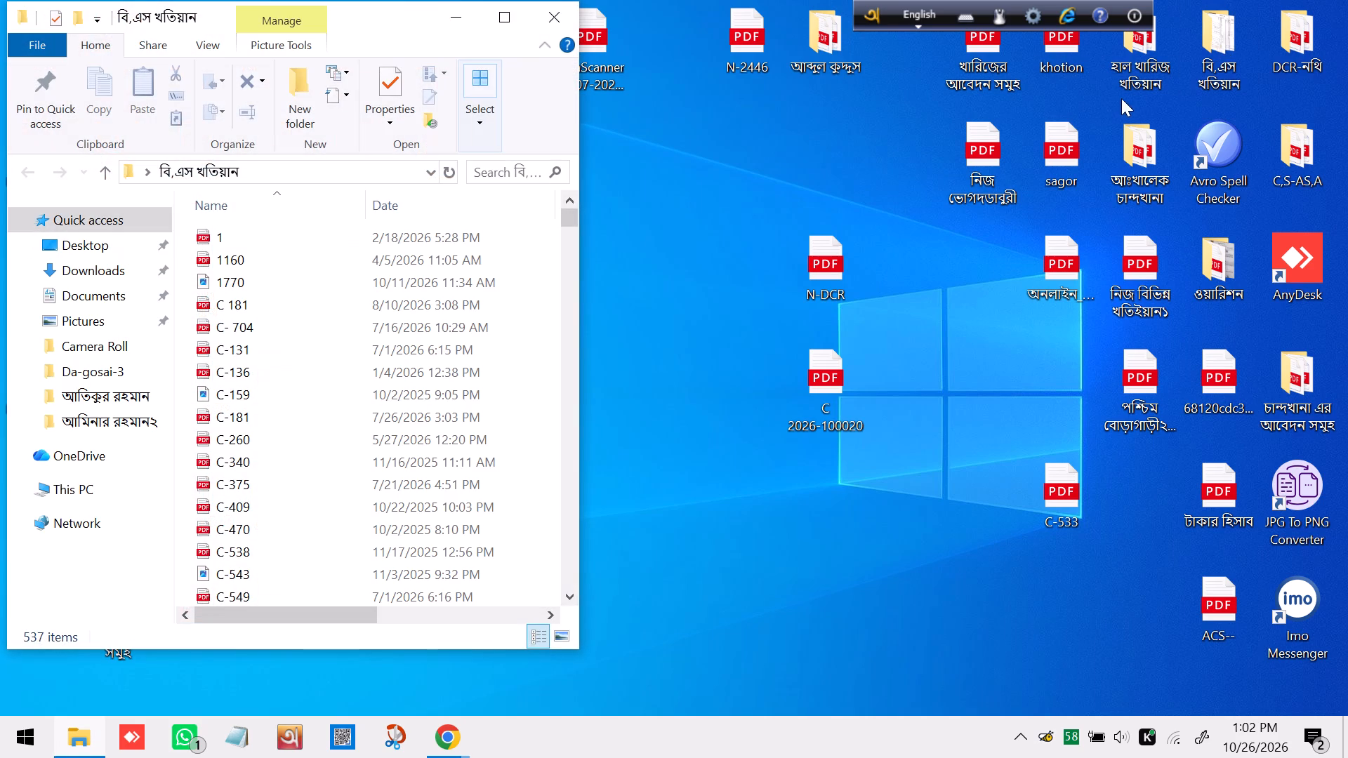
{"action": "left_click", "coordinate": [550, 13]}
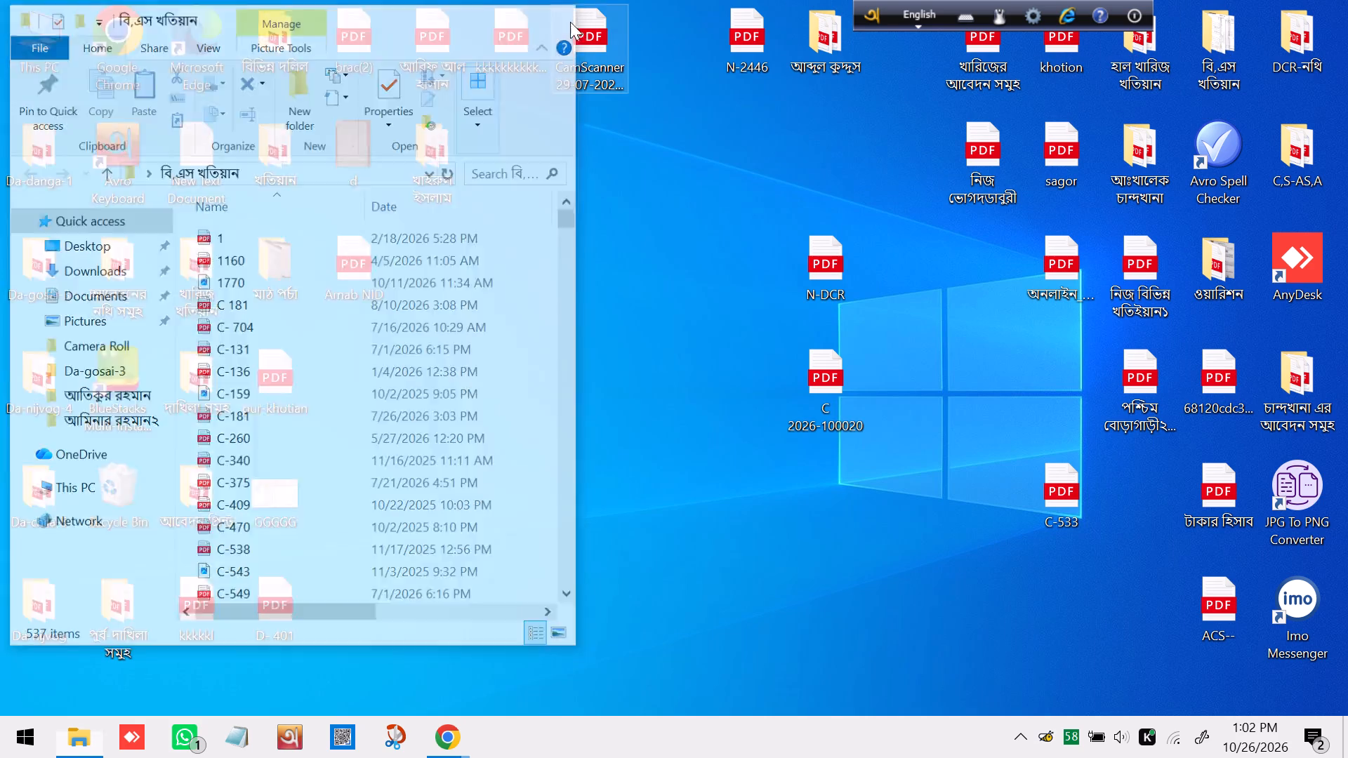
Search the হাল খারিজ খতিয়ান desktop folder for files containing C.
{"action": "double_click", "coordinate": [1147, 43]}
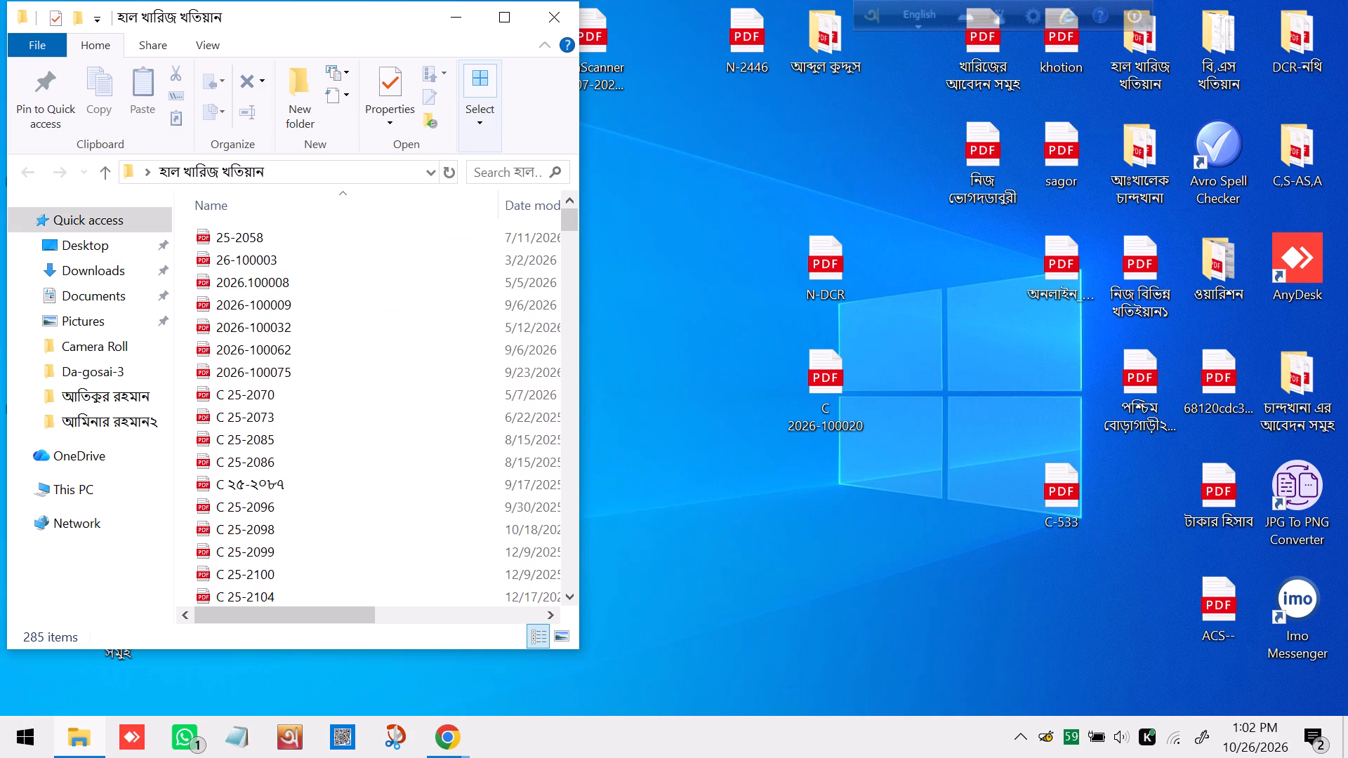
{"action": "left_click", "coordinate": [534, 167]}
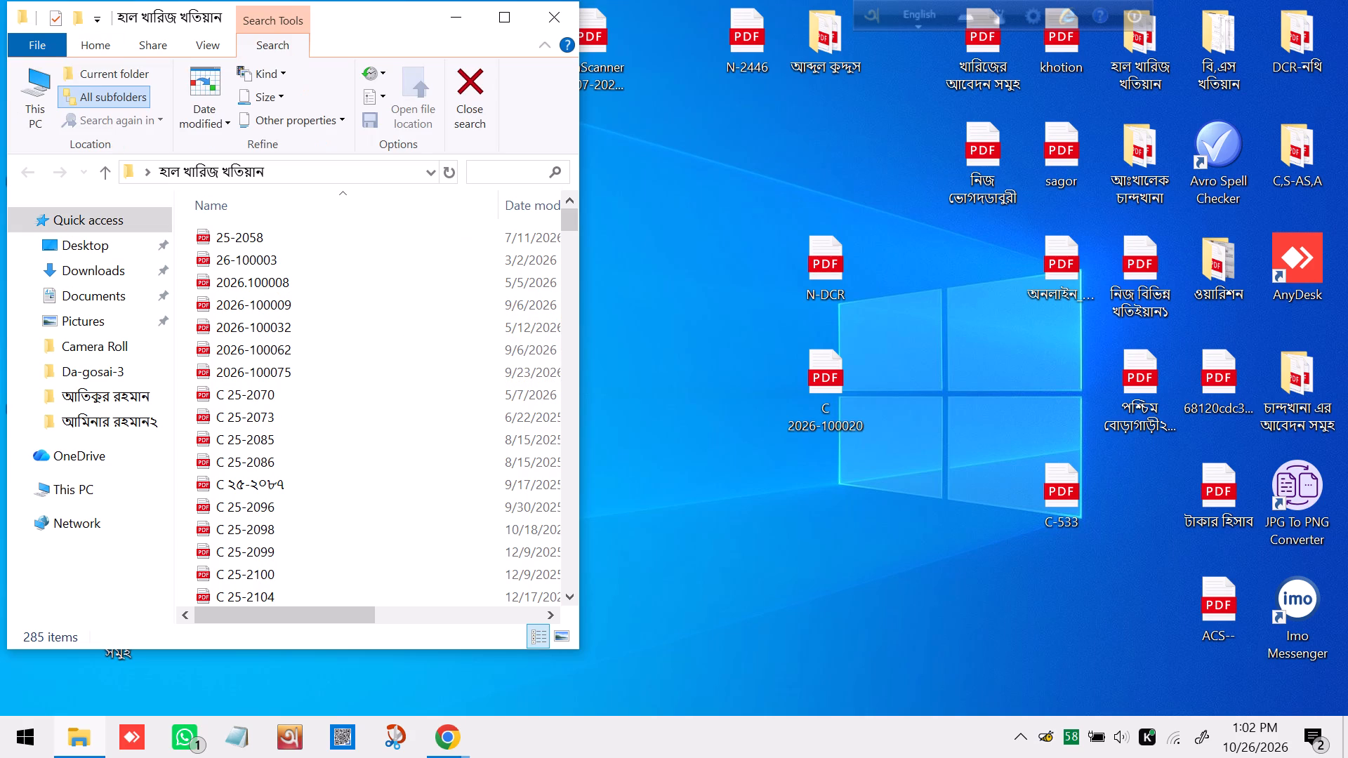
{"action": "key", "text": "c"}
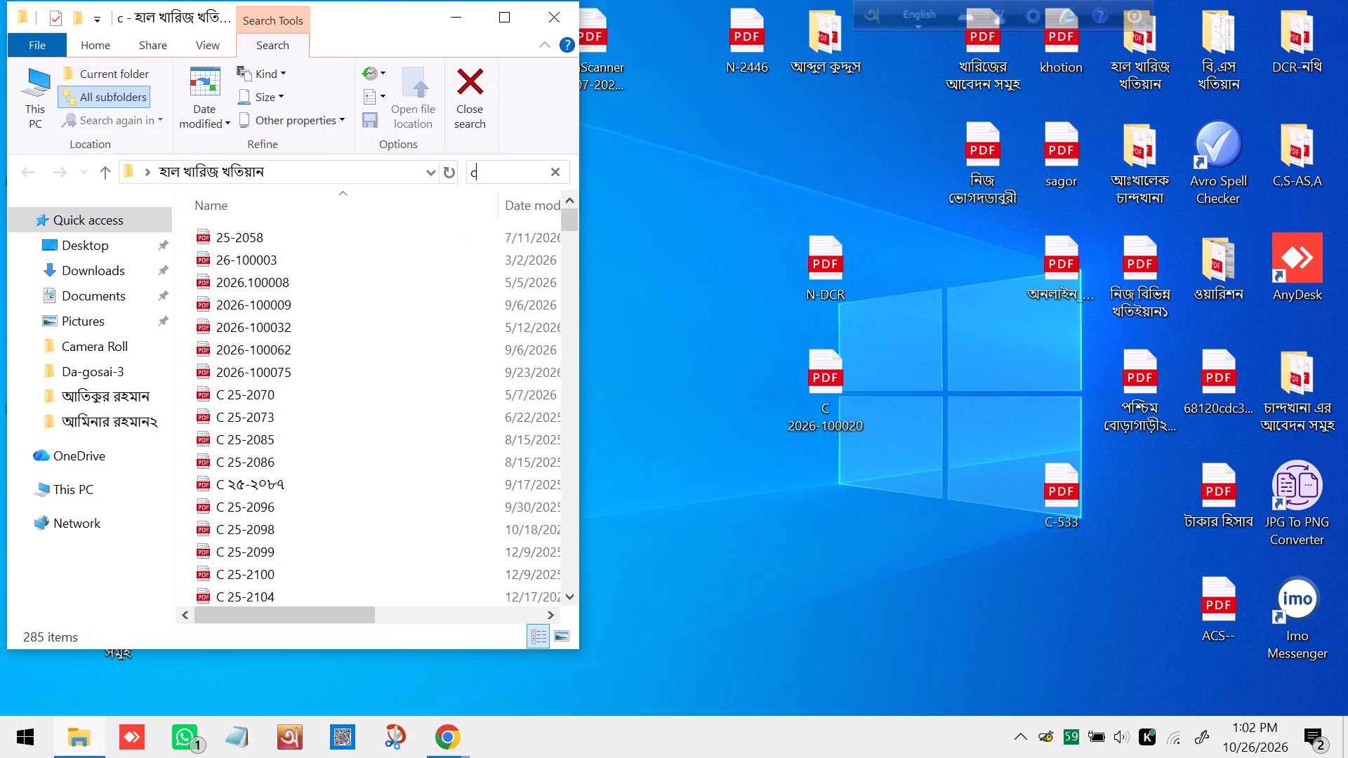
{"action": "key", "text": "space"}
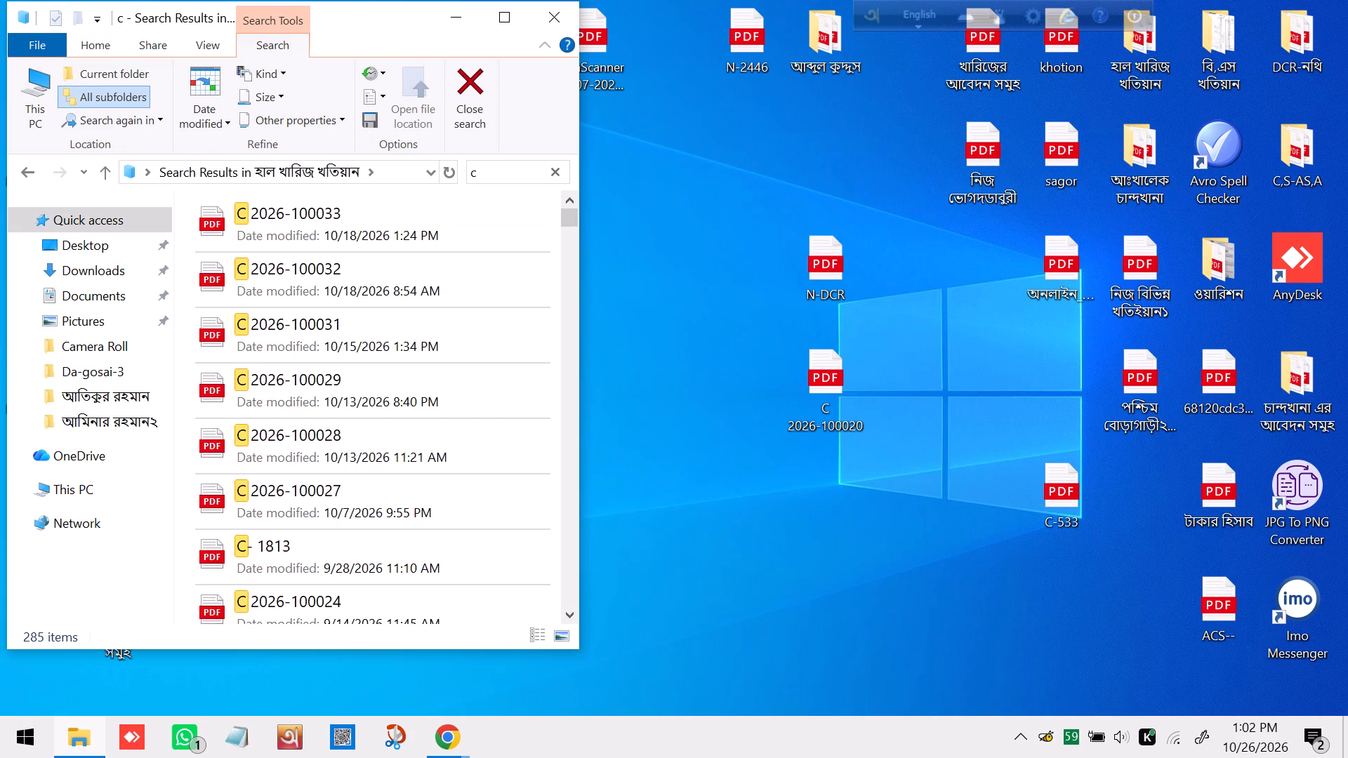
{"action": "key", "text": "BackSpace"}
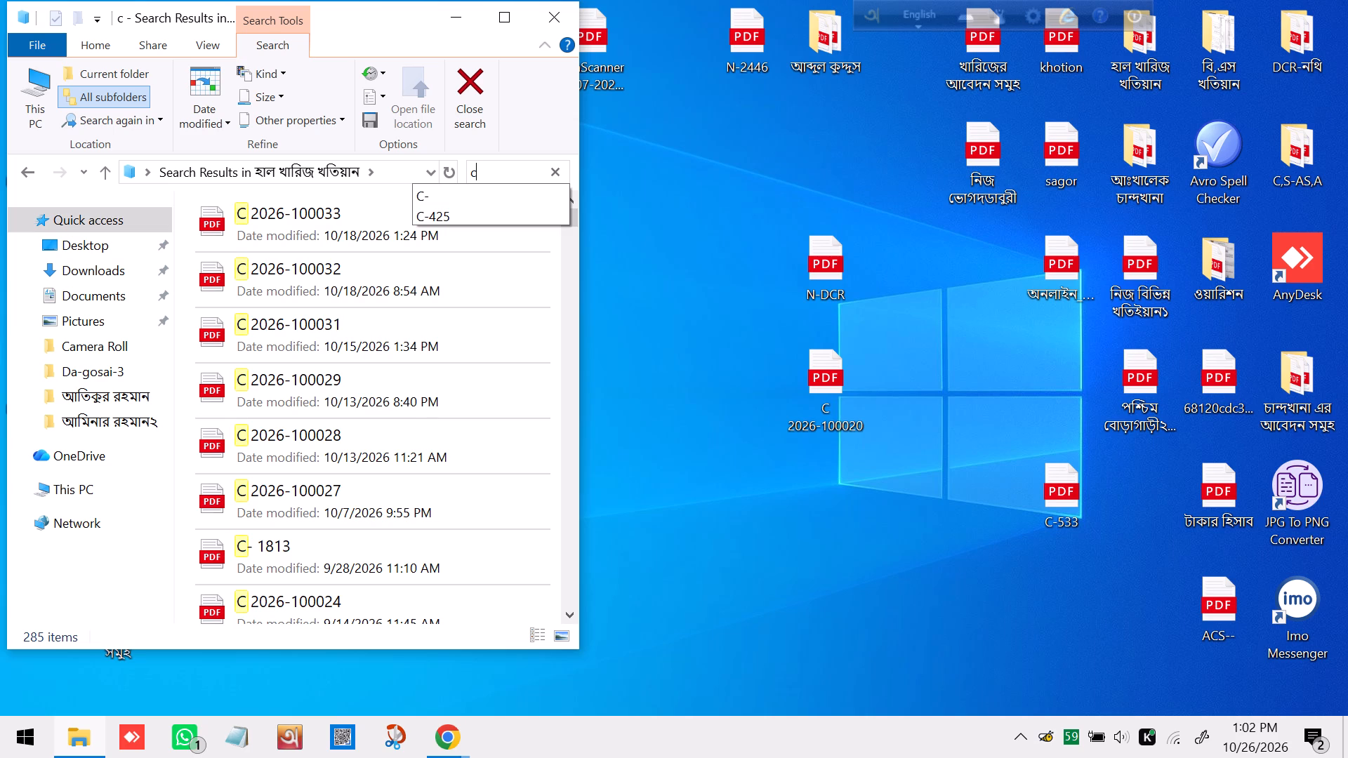
{"action": "key", "text": "shift+c"}
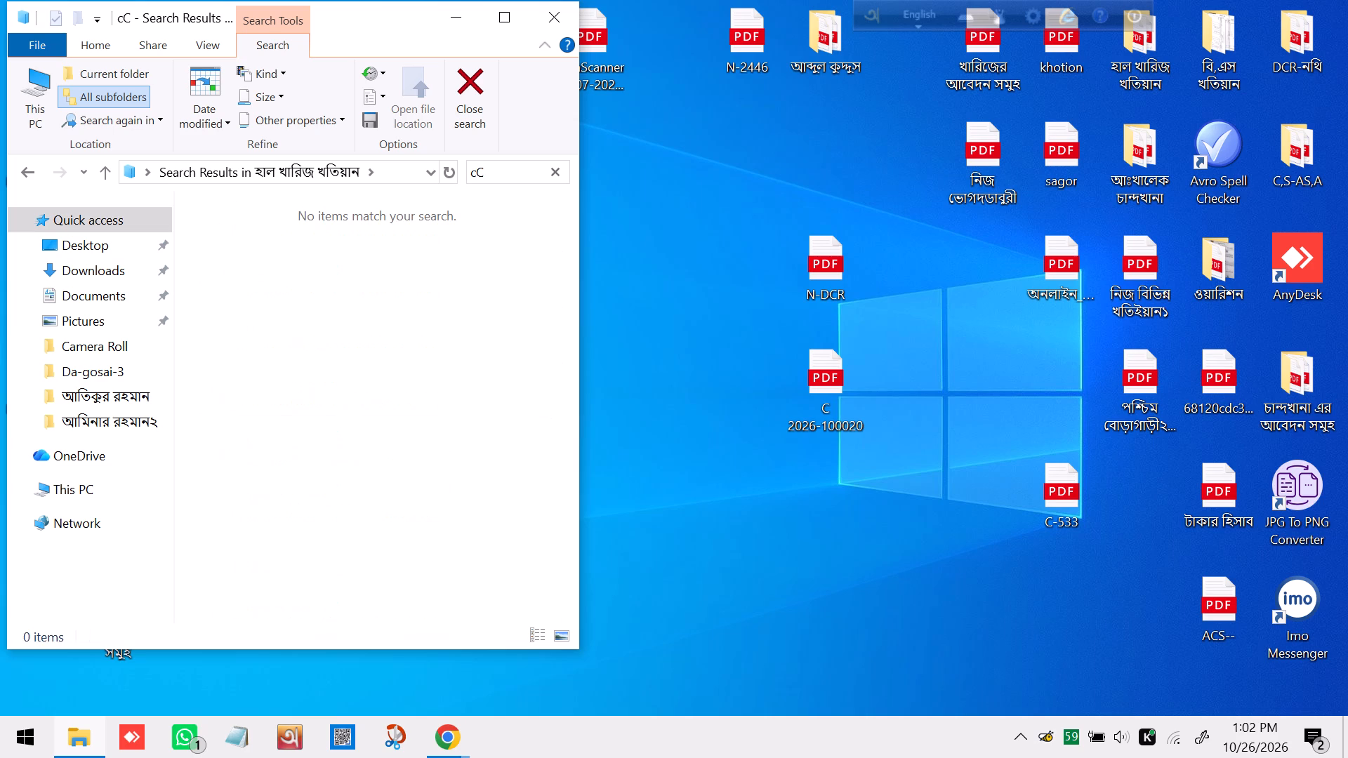
{"action": "key", "text": "BackSpace"}
{"action": "key", "text": "BackSpace"}
{"action": "key", "text": "BackSpace"}
{"action": "key", "text": "BackSpace"}
{"action": "key", "text": "BackSpace"}
{"action": "key", "text": "BackSpace"}
{"action": "key", "text": "BackSpace"}
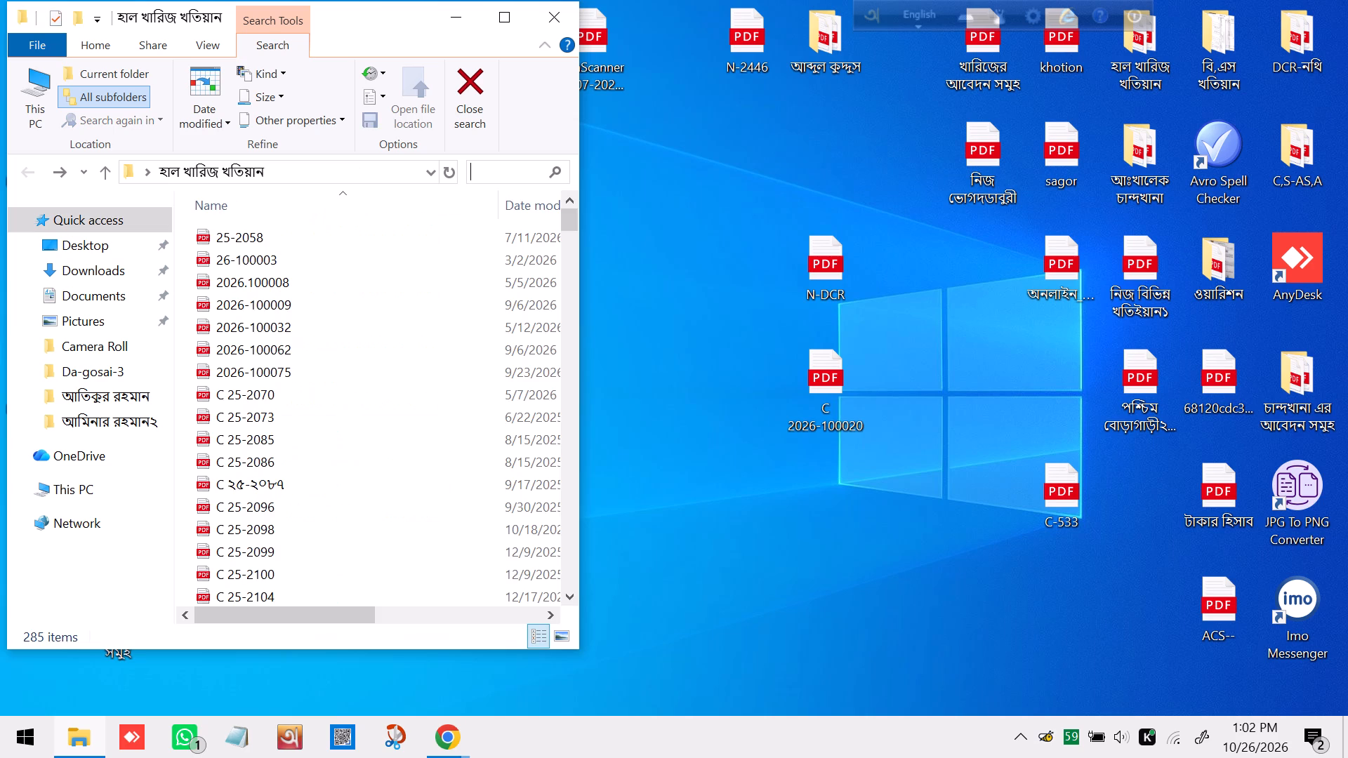
{"action": "key", "text": "shift+c"}
{"action": "key", "text": "space"}
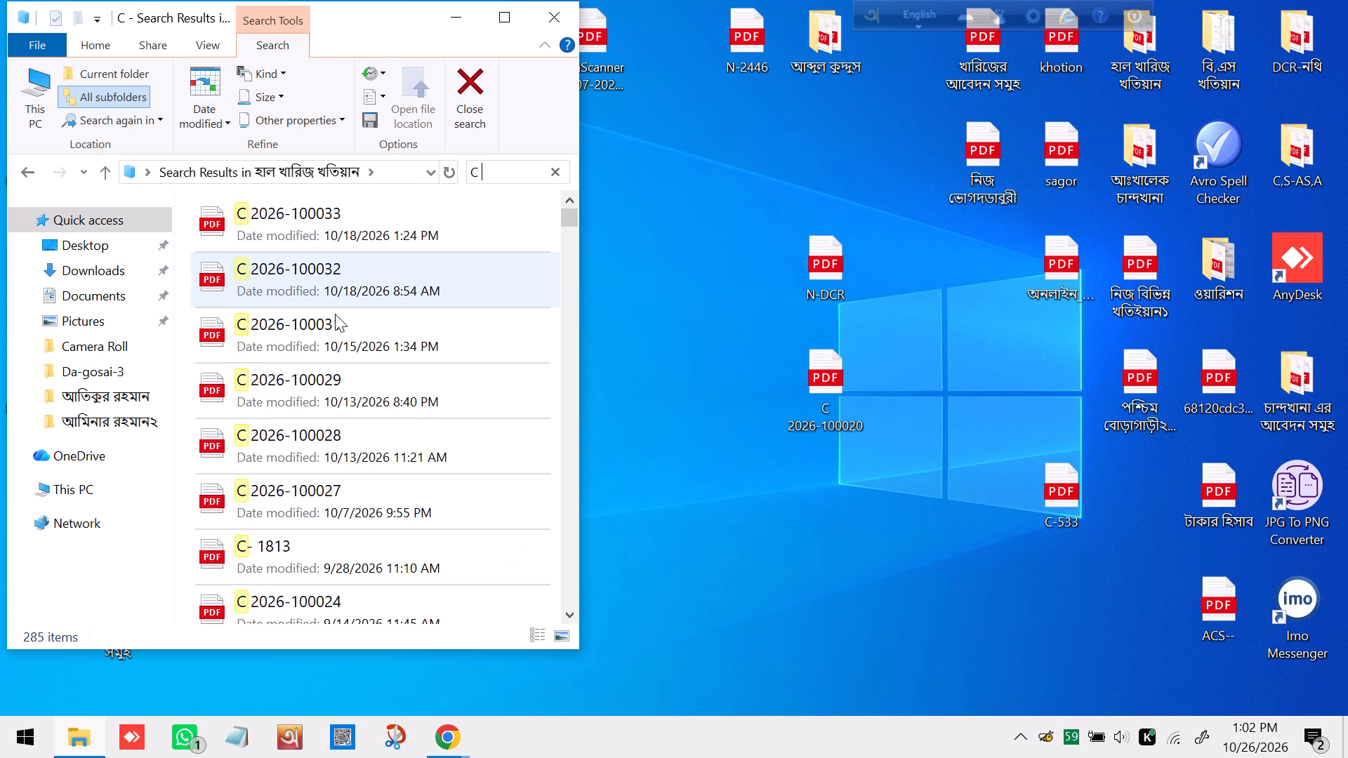
{"action": "left_click", "coordinate": [315, 388]}
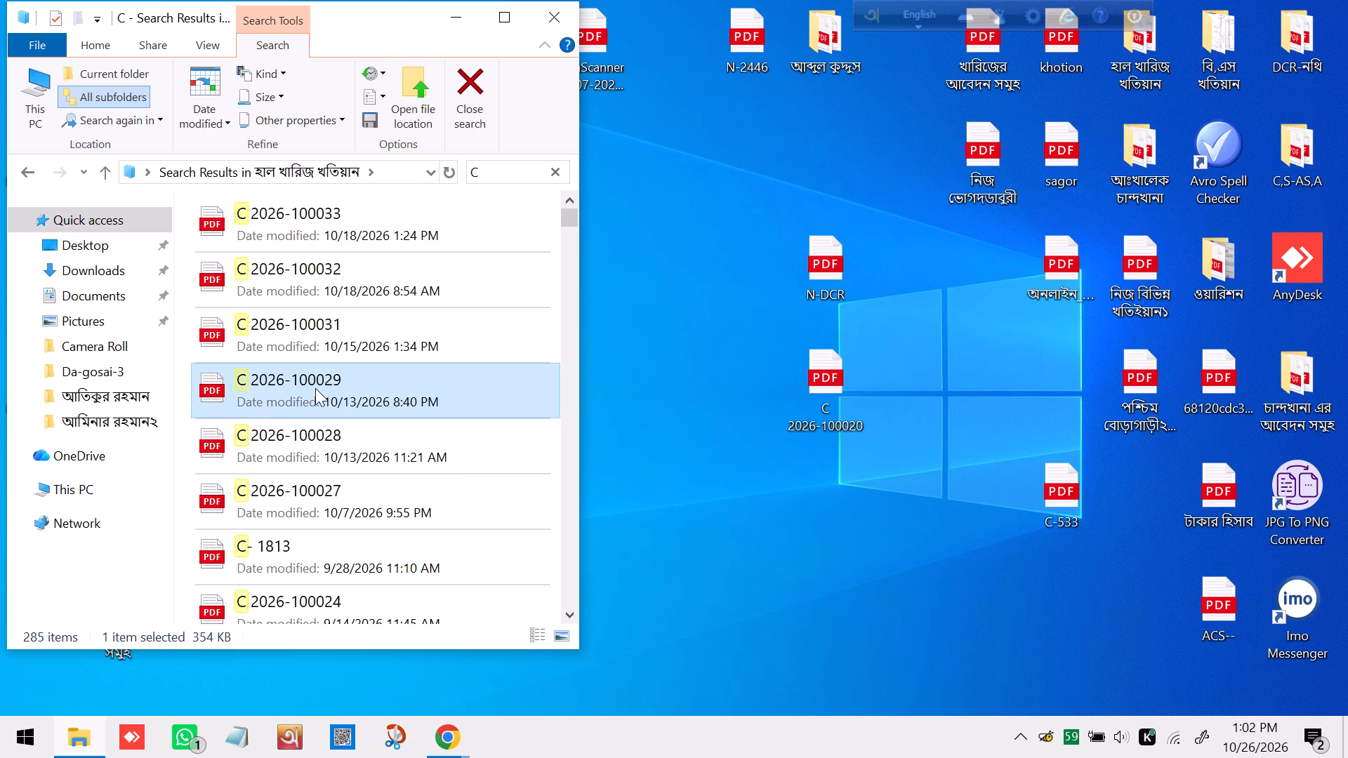
{"action": "left_click_drag", "start_coordinate": [315, 388], "coordinate": [675, 406]}
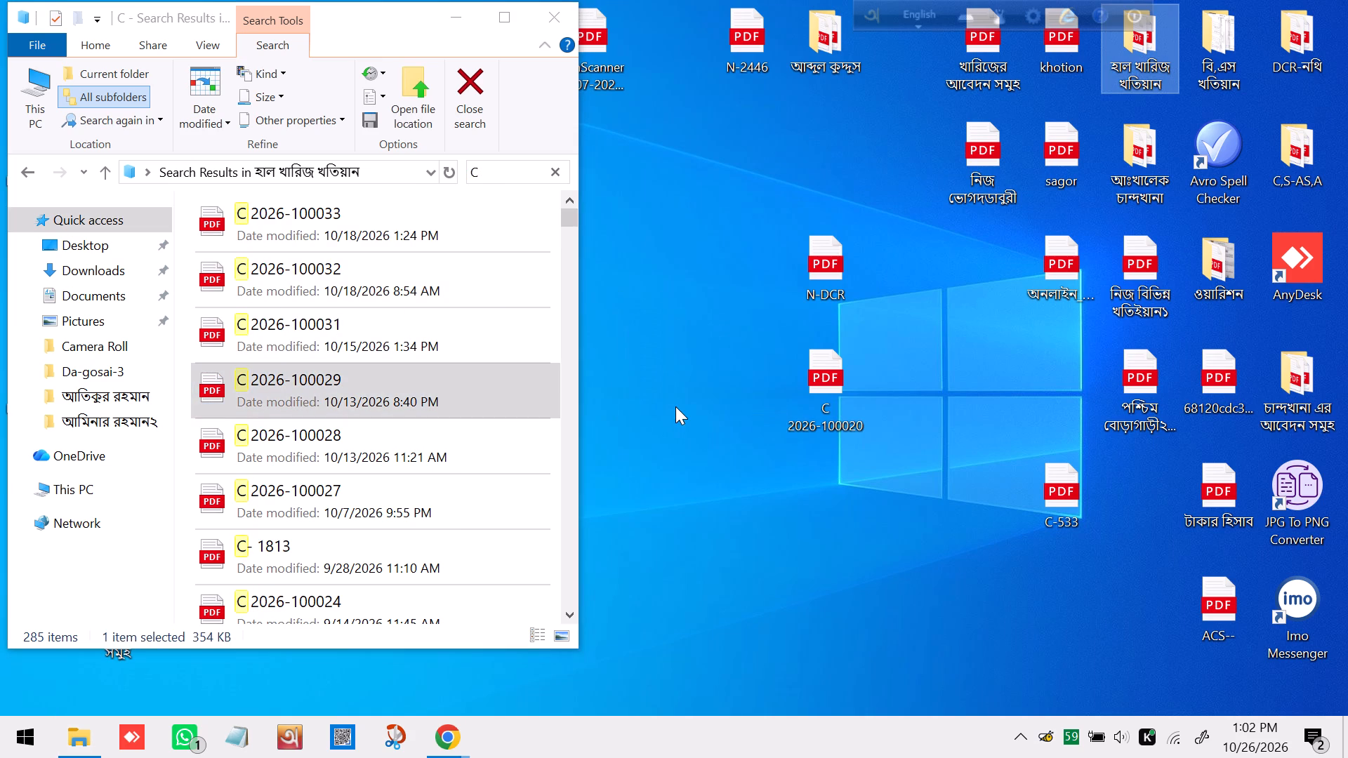
{"action": "left_click", "coordinate": [558, 21]}
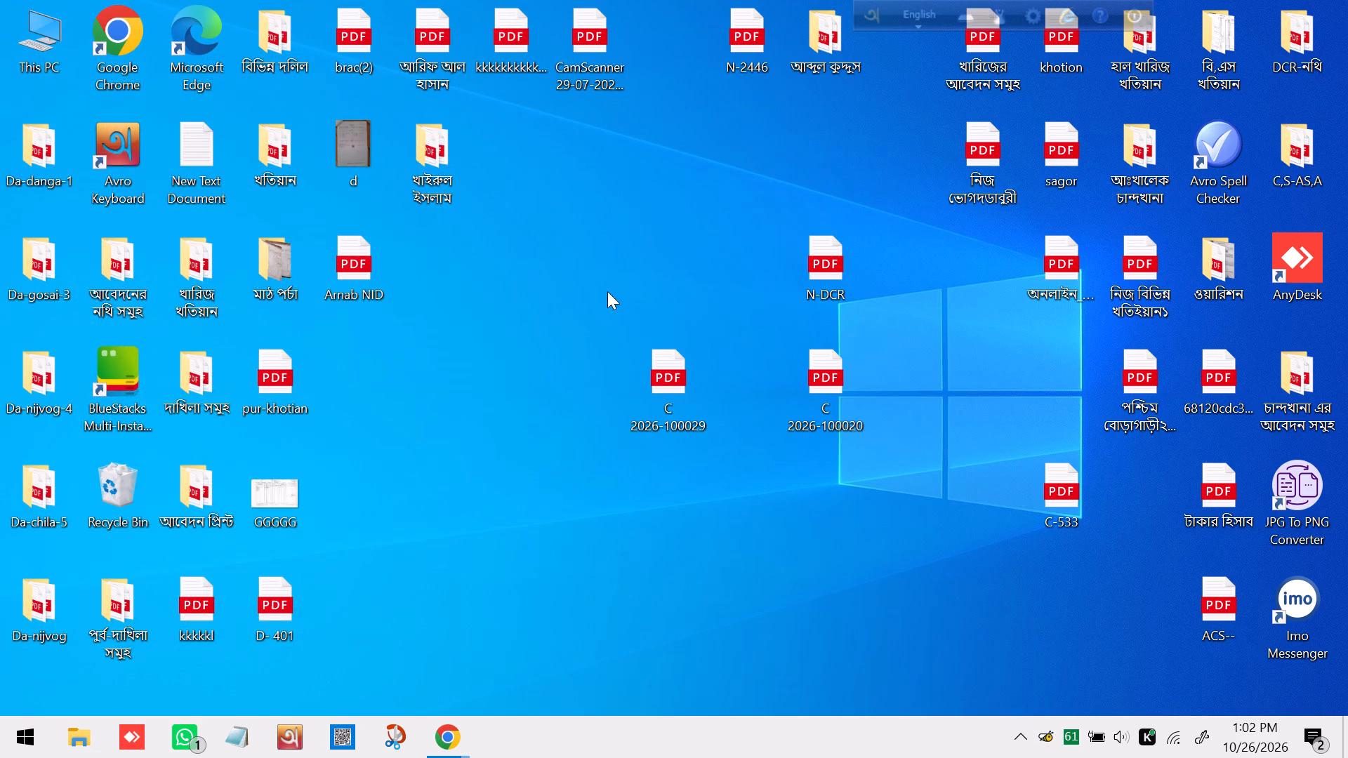
{"action": "left_click", "coordinate": [448, 731]}
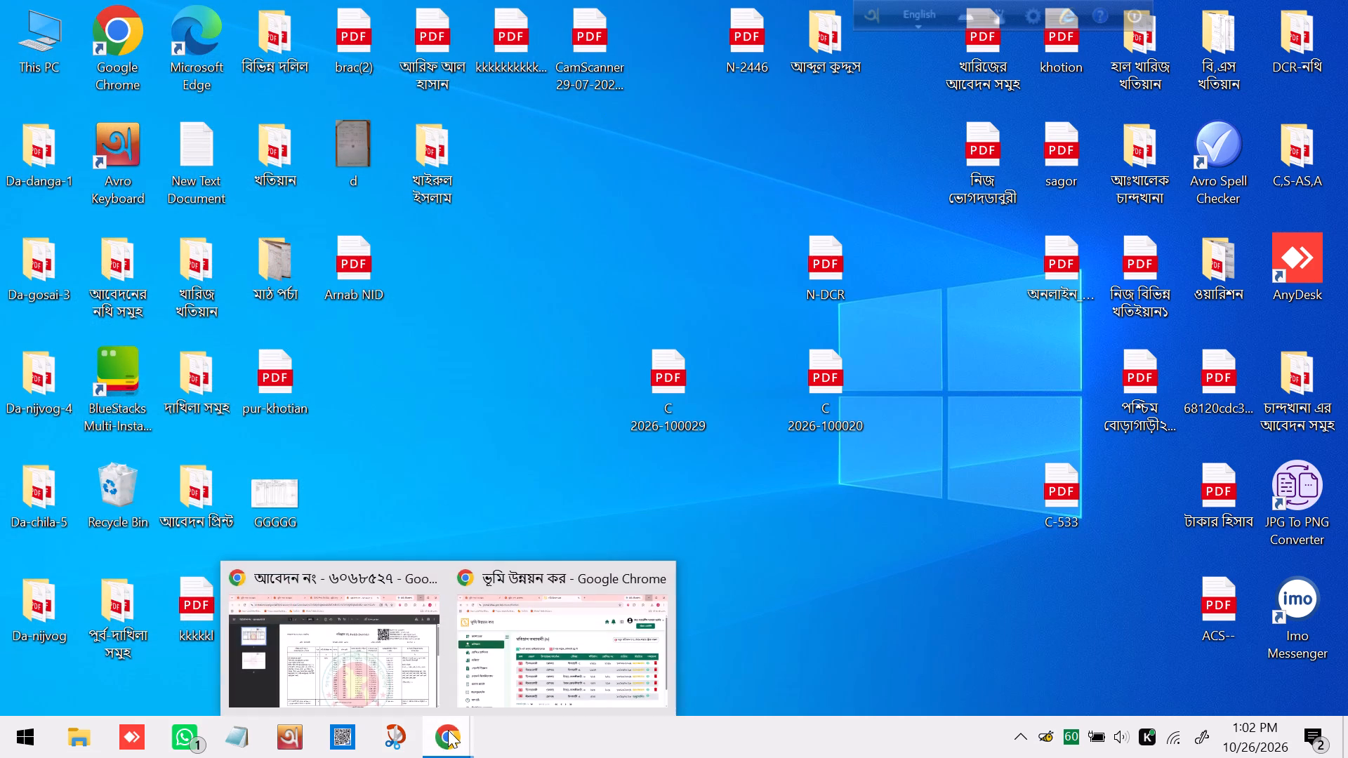
{"action": "left_click", "coordinate": [659, 573]}
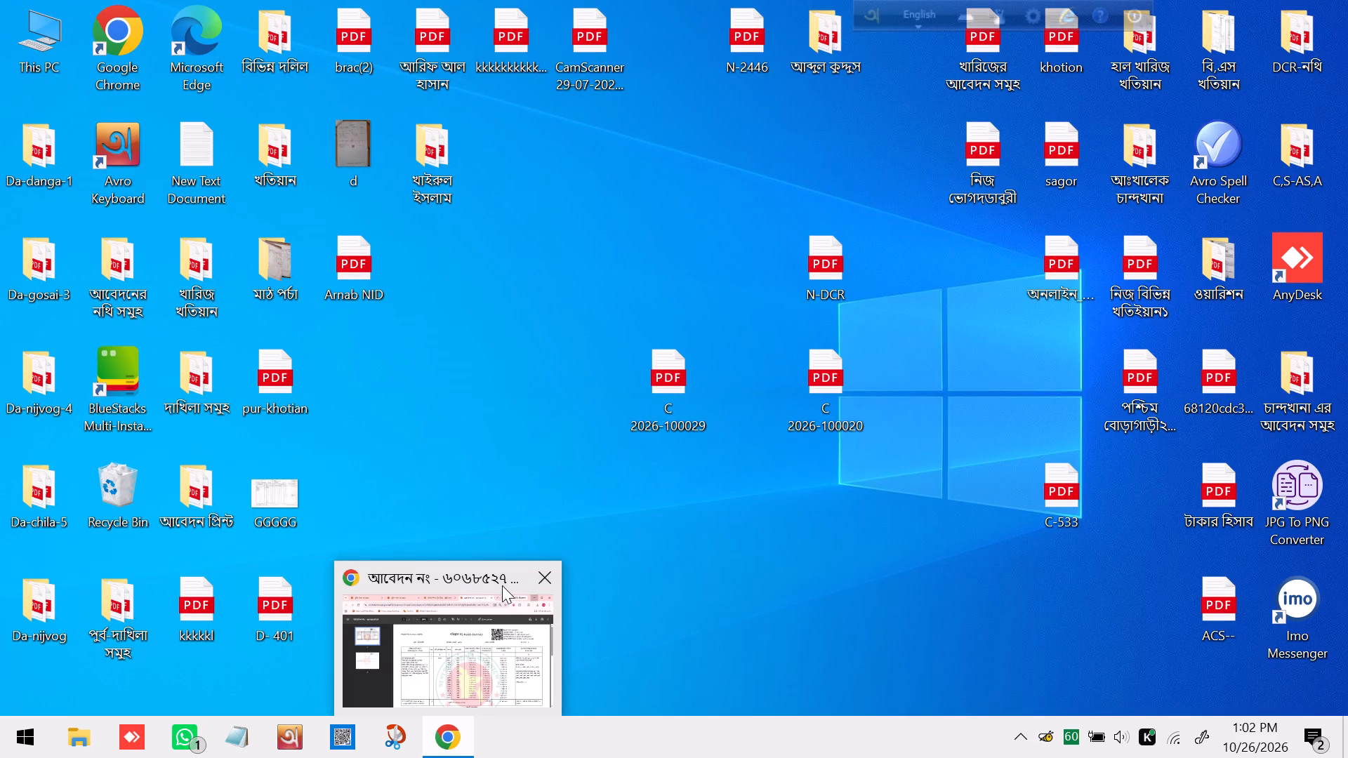
{"action": "left_click", "coordinate": [542, 573]}
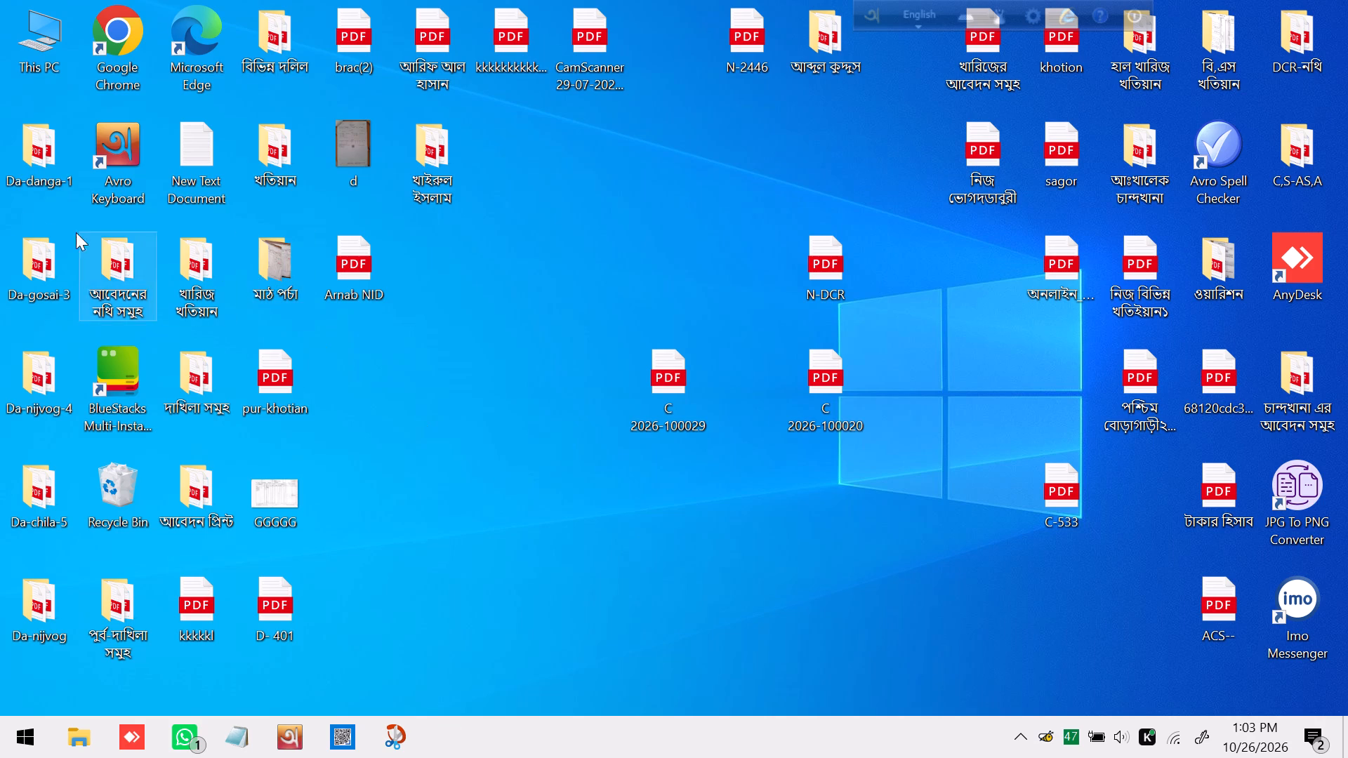
Reopen Google Chrome and go to the land.gov.bd portal.
{"action": "double_click", "coordinate": [115, 39]}
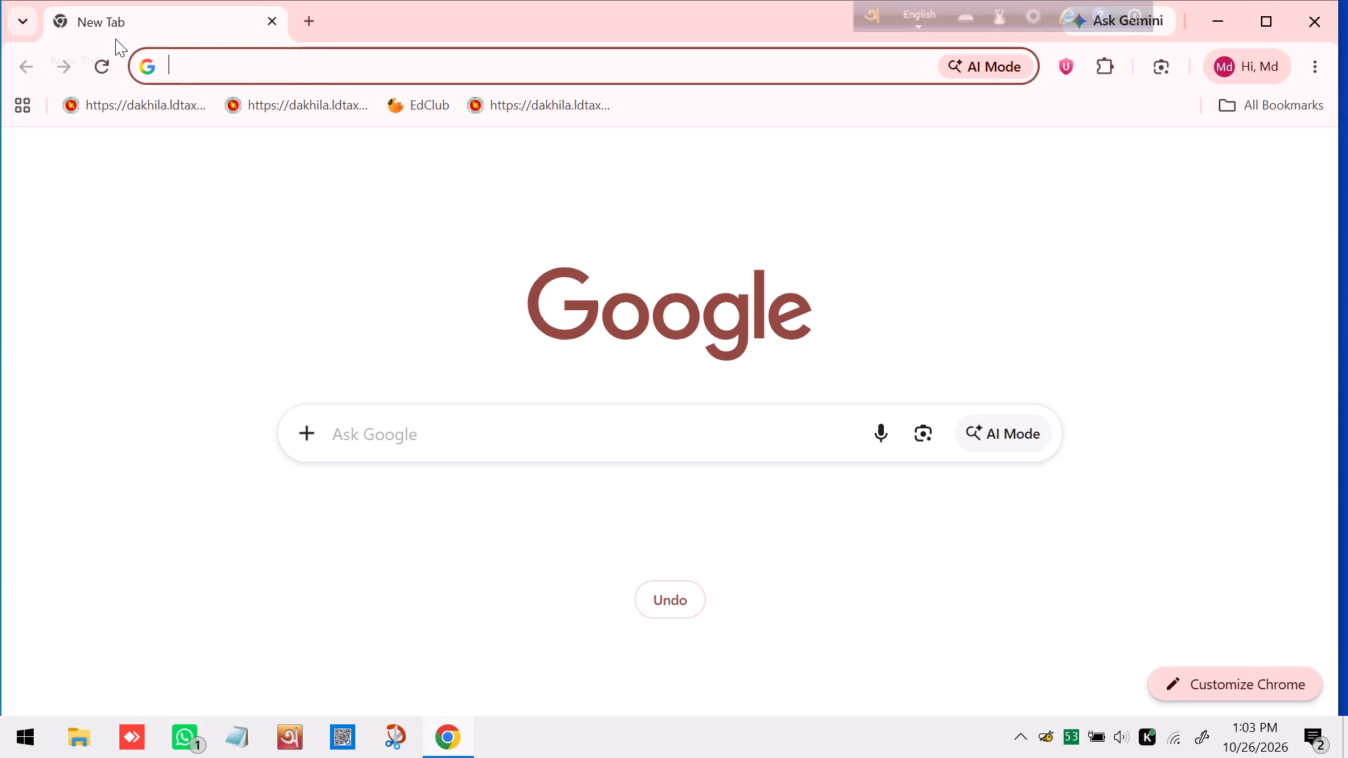
{"action": "left_click", "coordinate": [425, 615]}
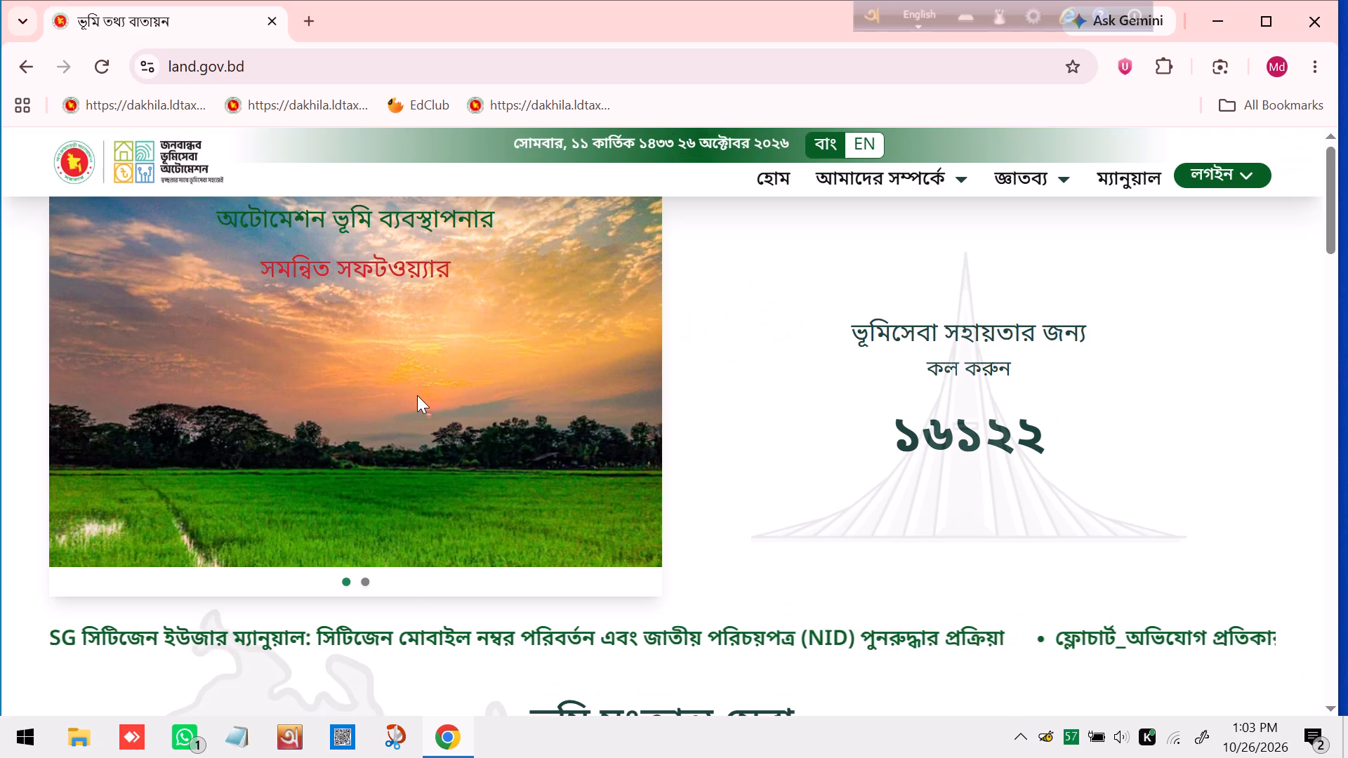
Open the মিউটেশন service and start a new application, dismissing the system notice.
{"action": "scroll", "coordinate": [417, 395], "scroll_direction": "down", "scroll_amount": 2}
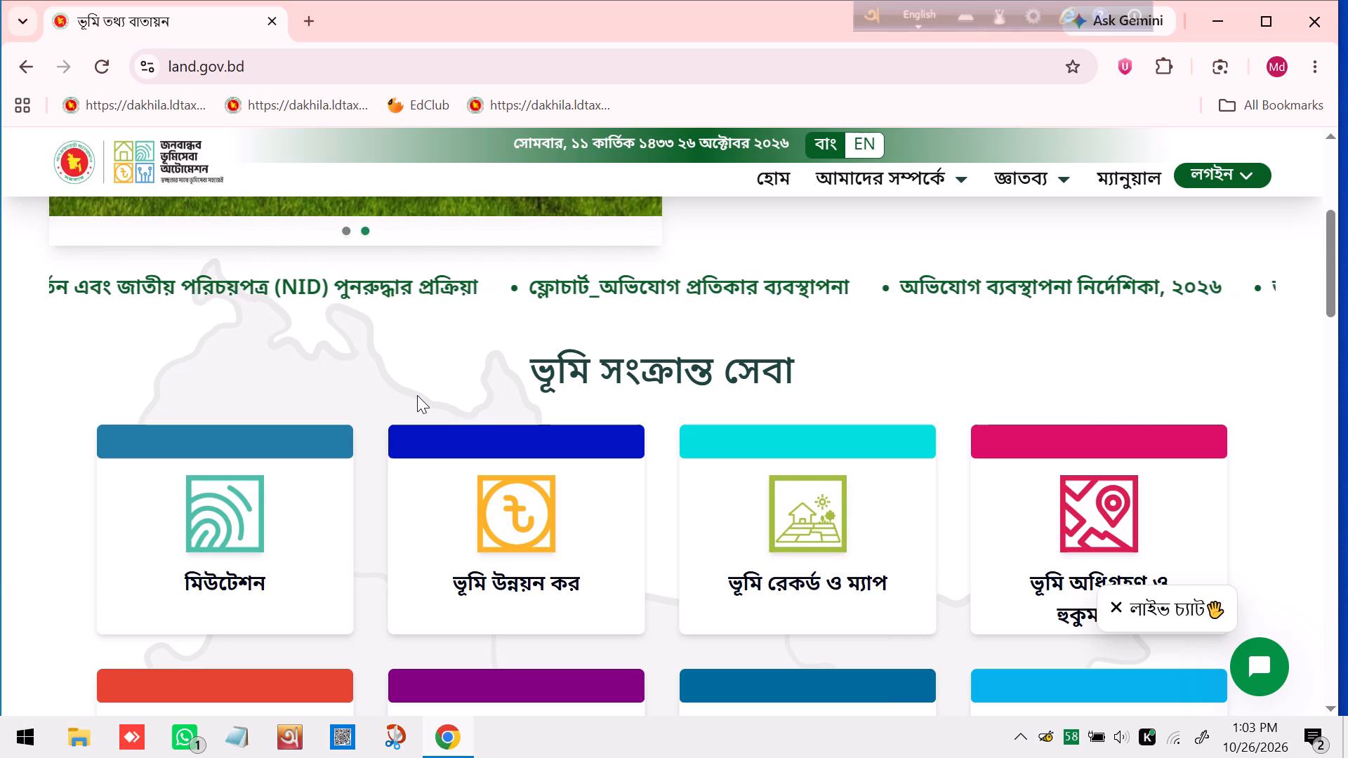
{"action": "left_click", "coordinate": [234, 512]}
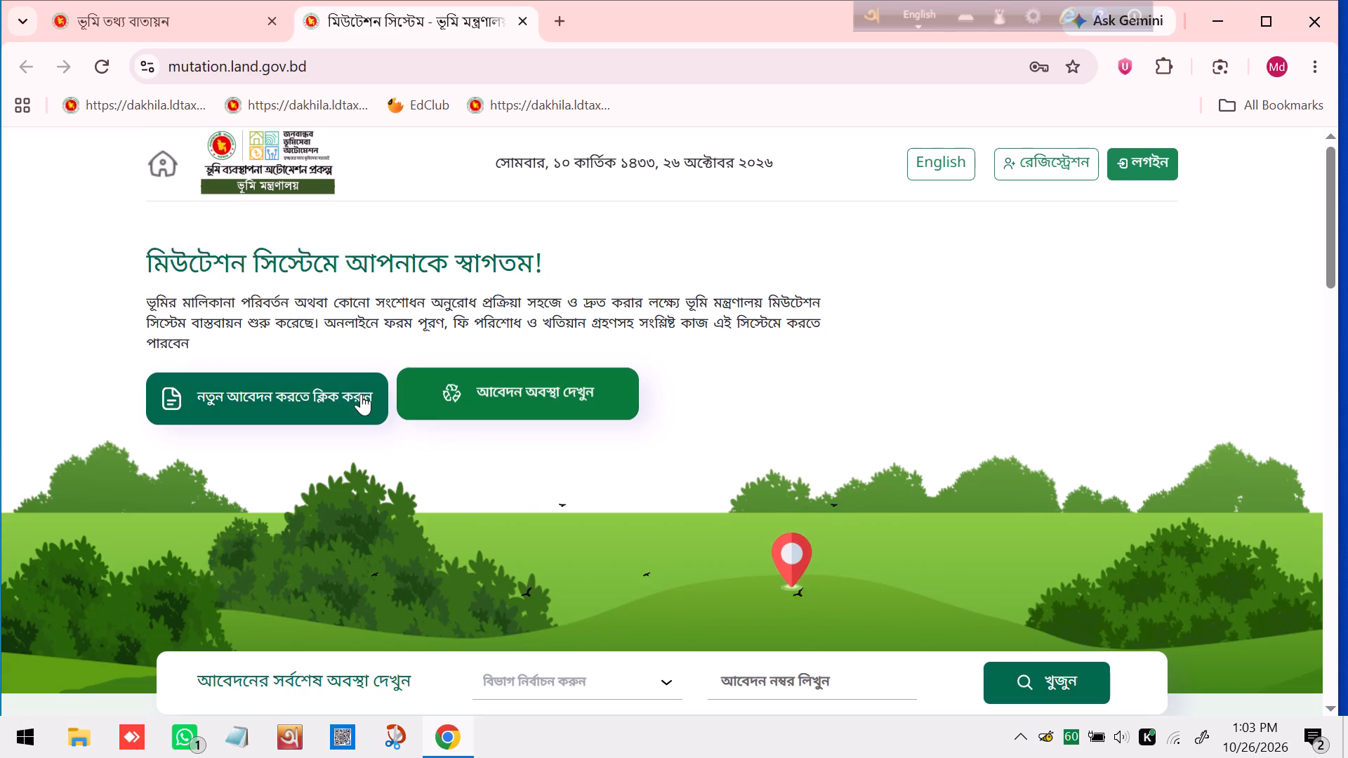
{"action": "left_click", "coordinate": [348, 392]}
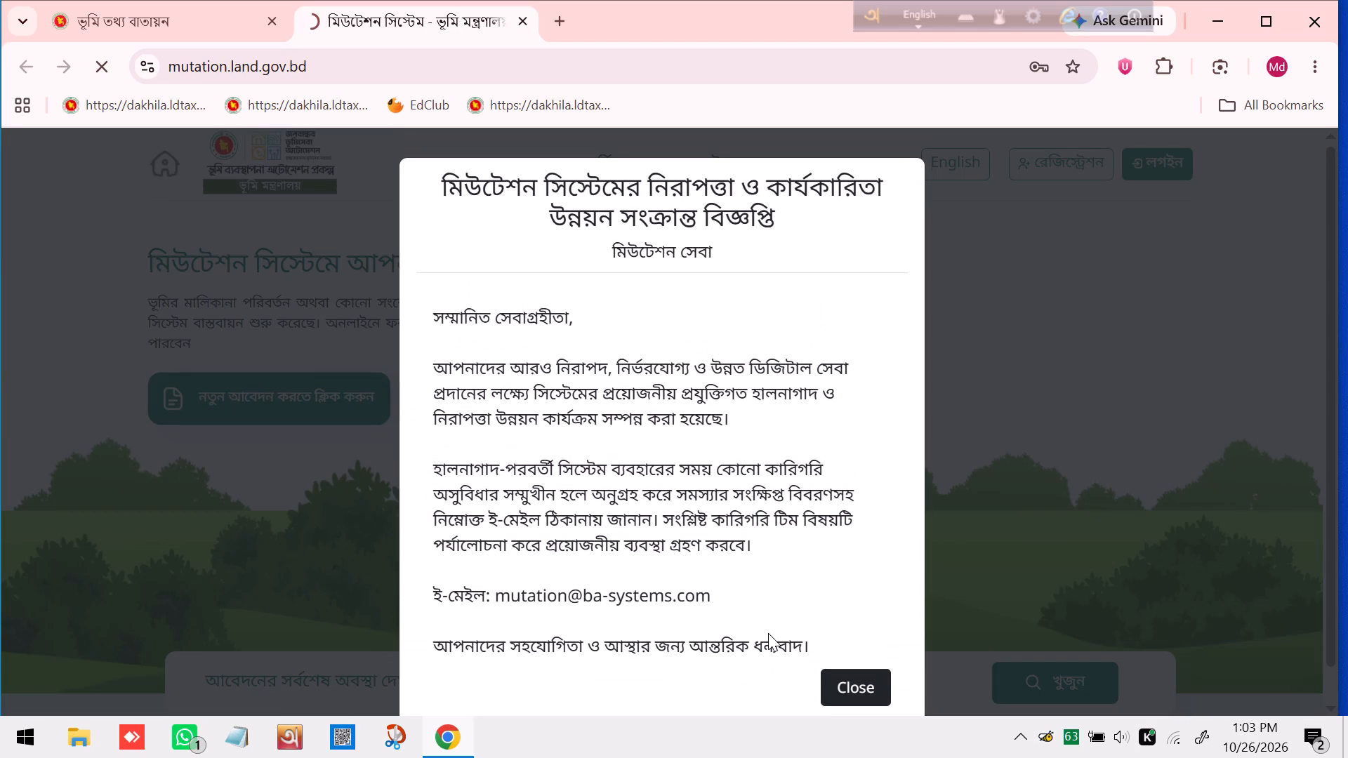
{"action": "left_click", "coordinate": [830, 681]}
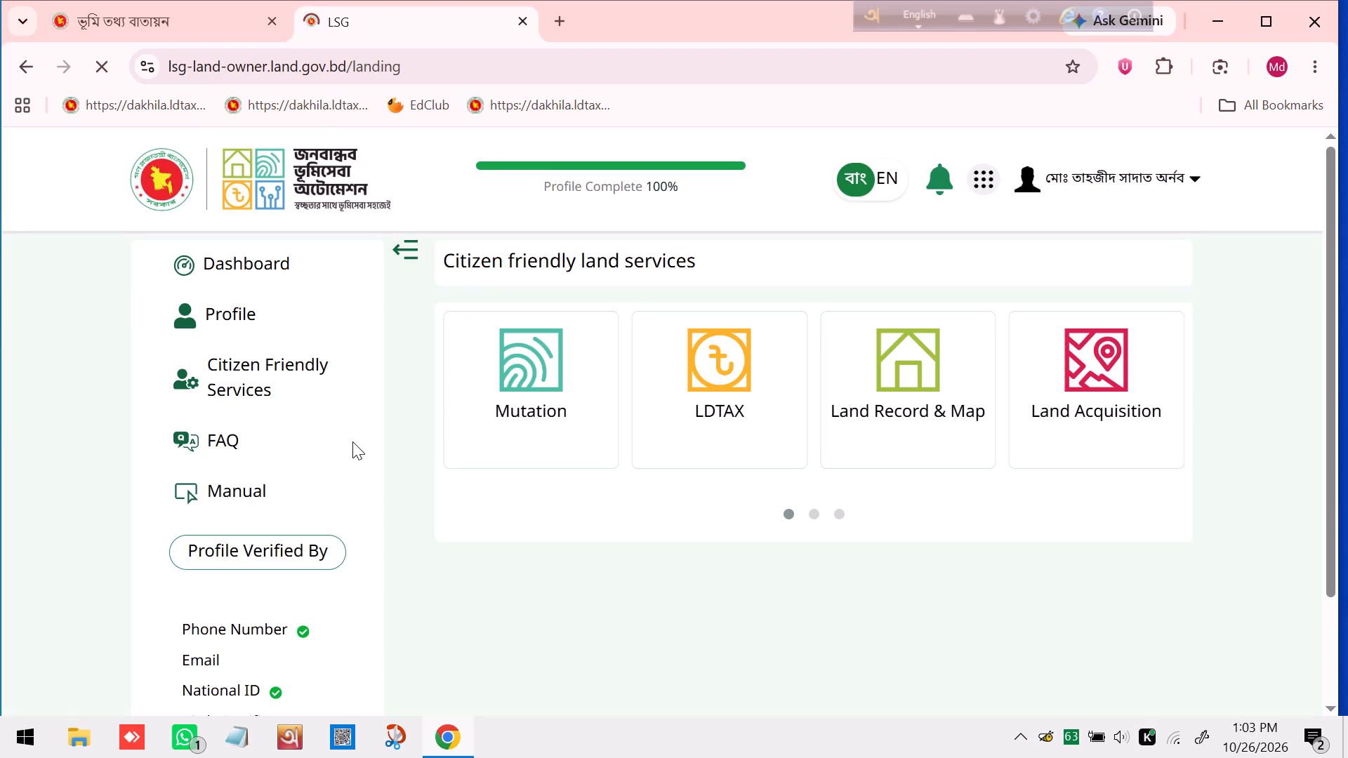
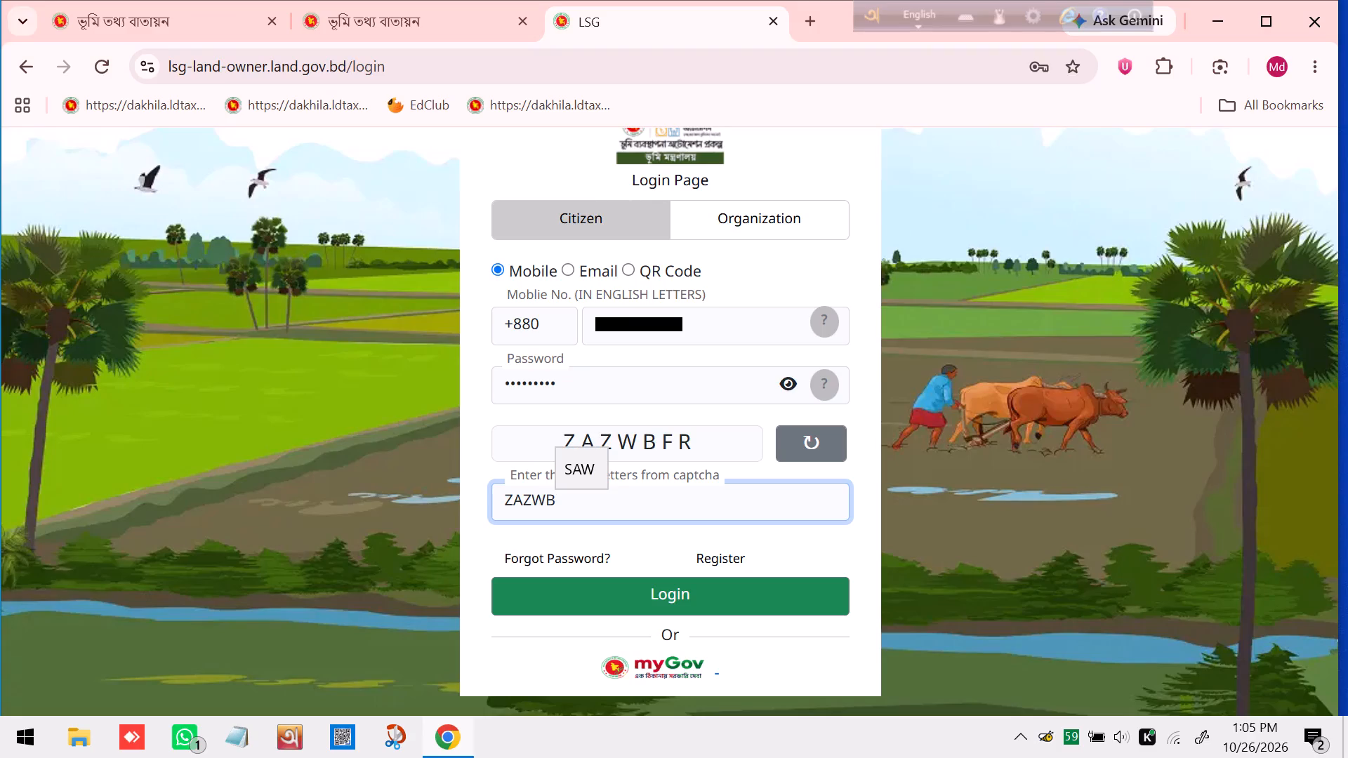
Complete the captcha letters and log in to the citizen account with the filled-in mobile number and password.
{"action": "key", "text": "f"}
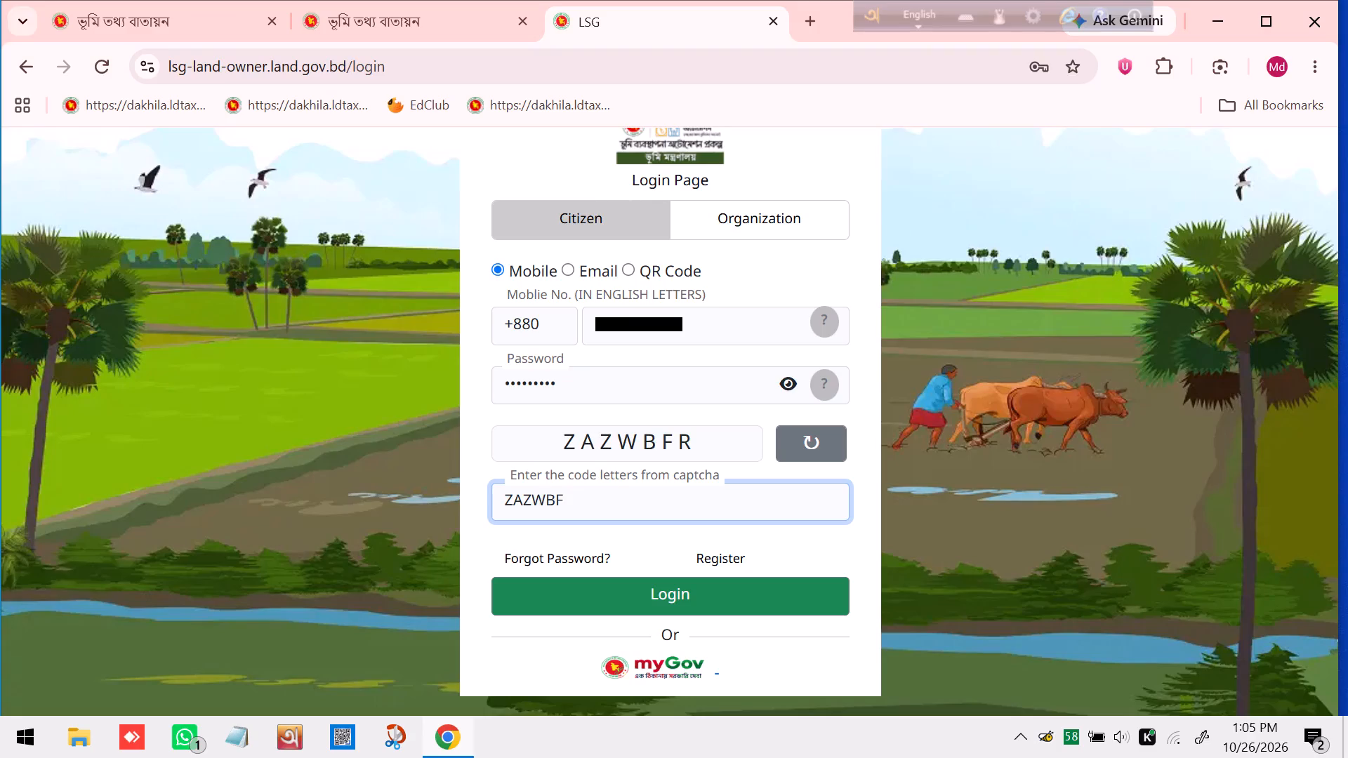
{"action": "key", "text": "r"}
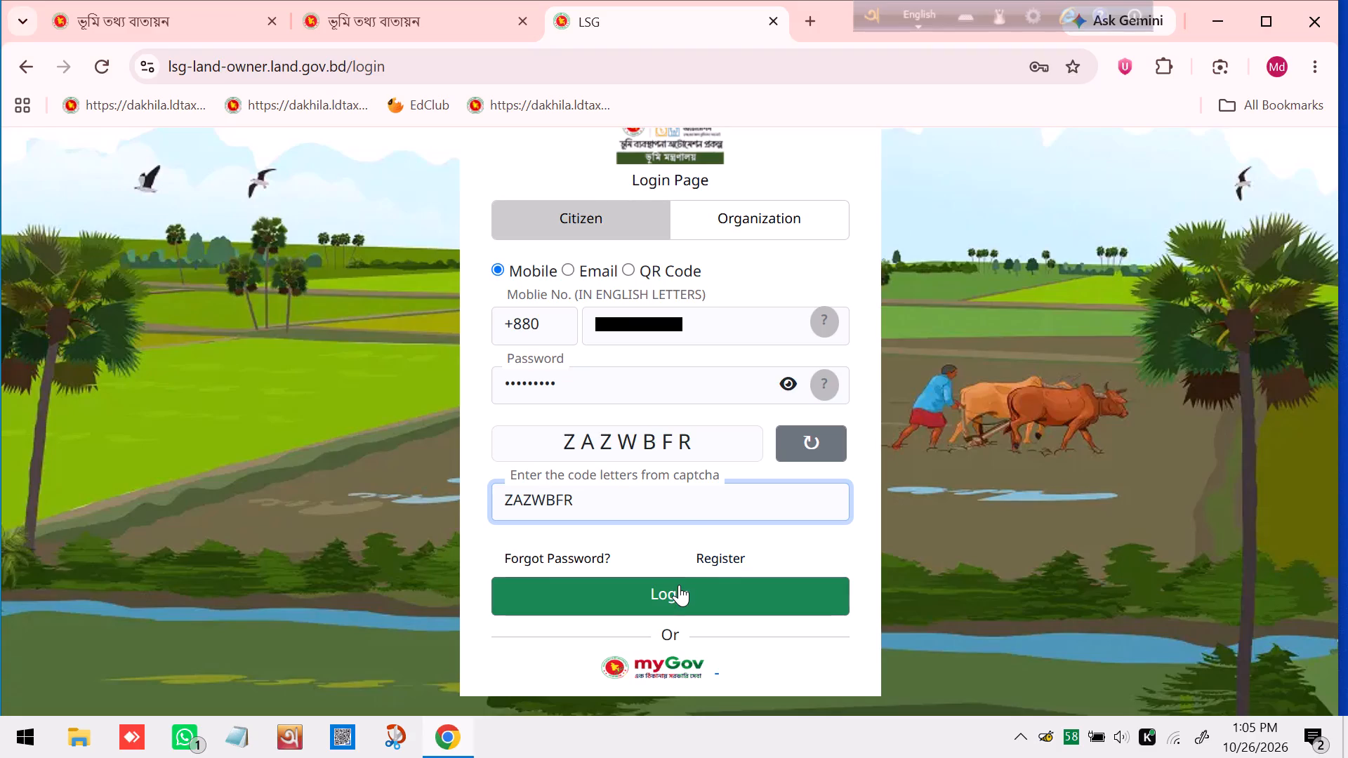
{"action": "left_click", "coordinate": [679, 585]}
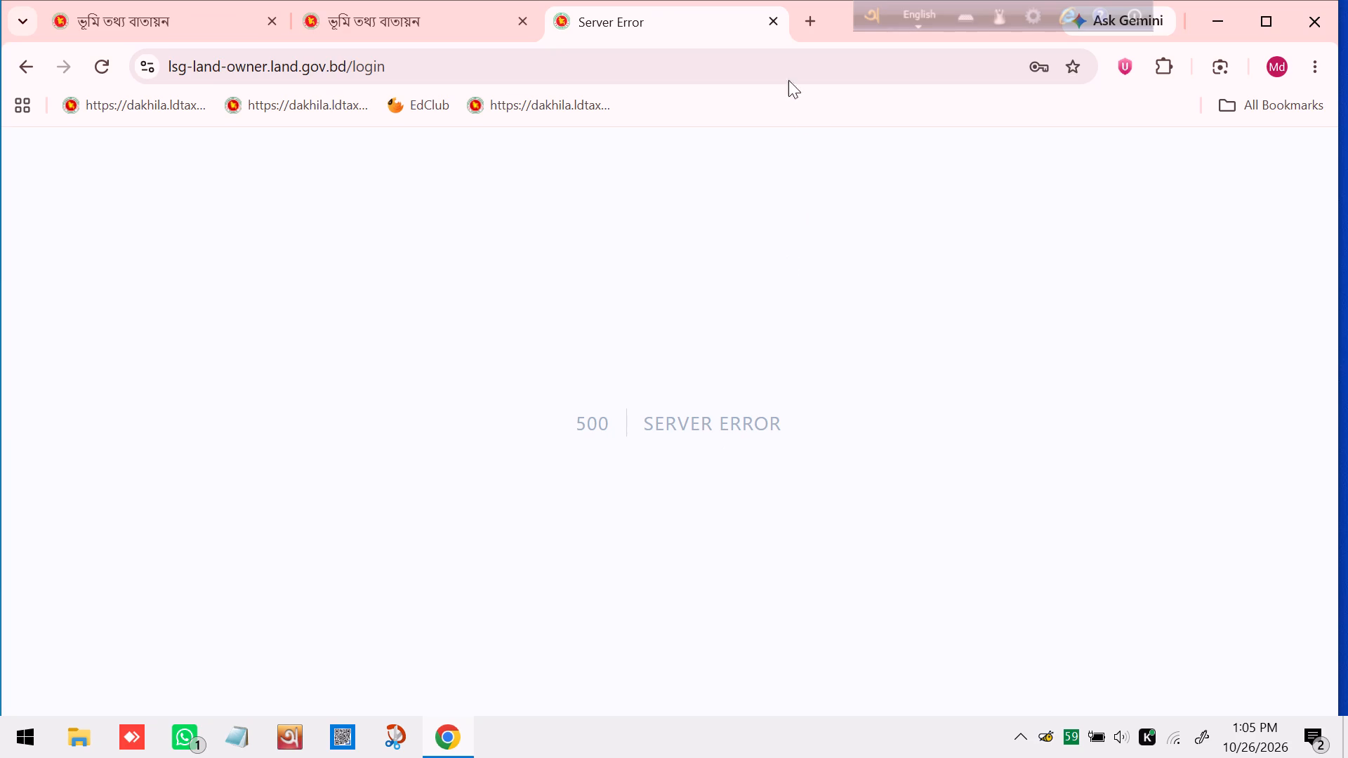
Close the server error tab, reopen the মিউটেশন service and start a new application, dismissing the system notice.
{"action": "left_click", "coordinate": [771, 25]}
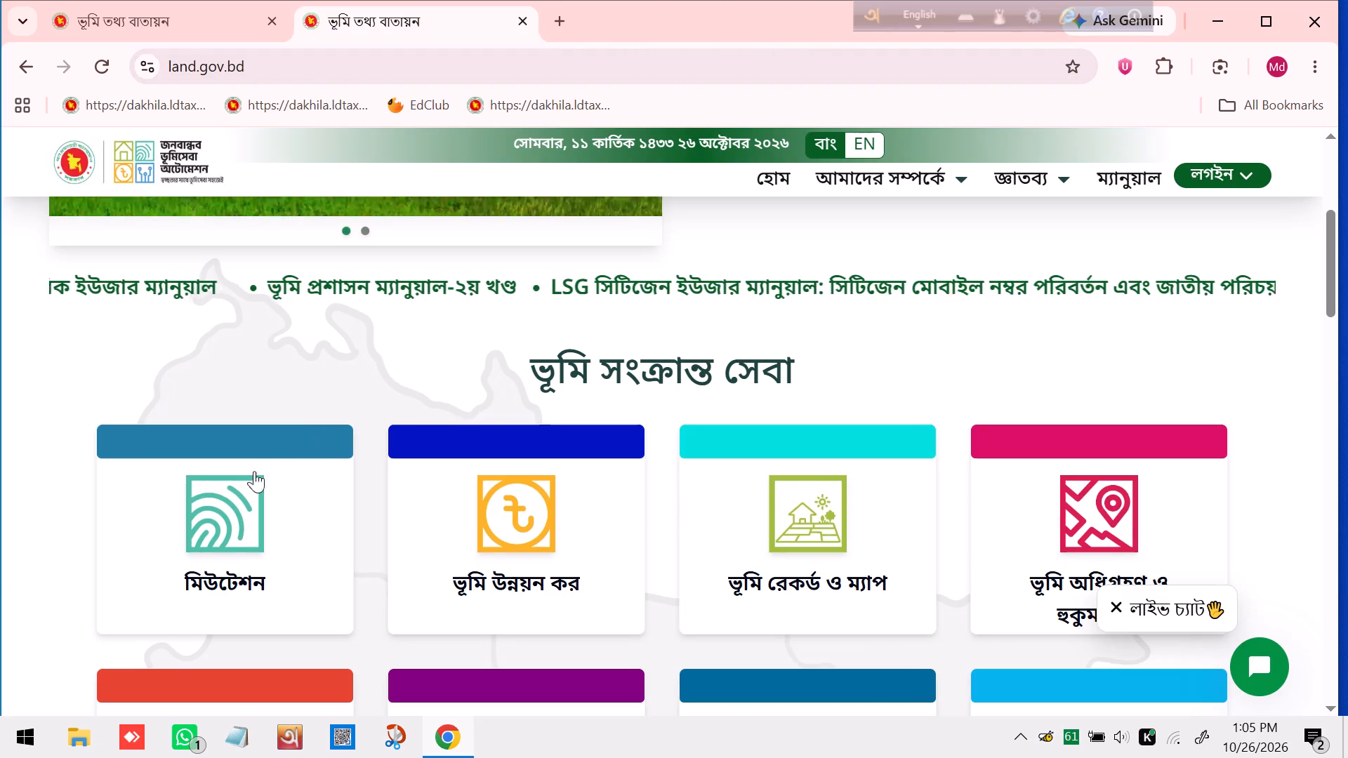
{"action": "left_click", "coordinate": [244, 491]}
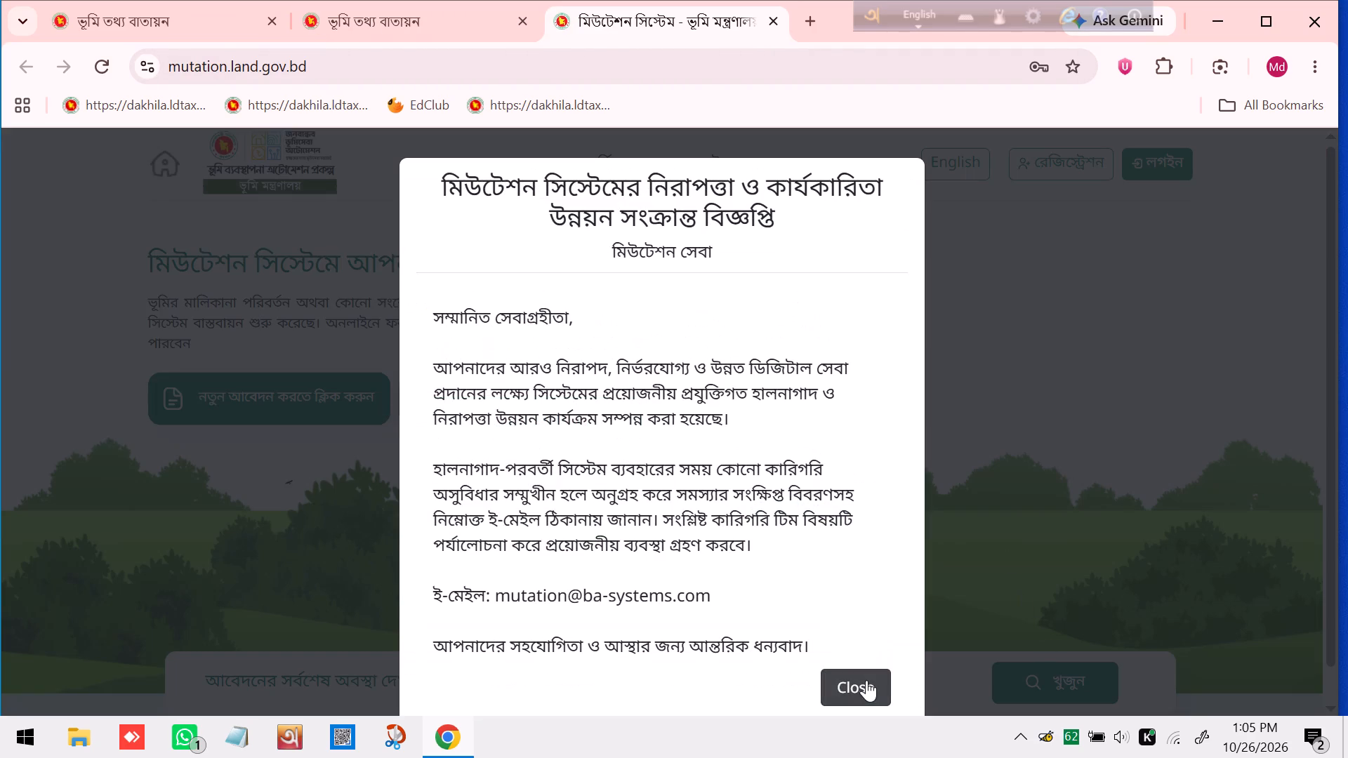
{"action": "left_click", "coordinate": [866, 680]}
{"action": "left_click", "coordinate": [348, 398]}
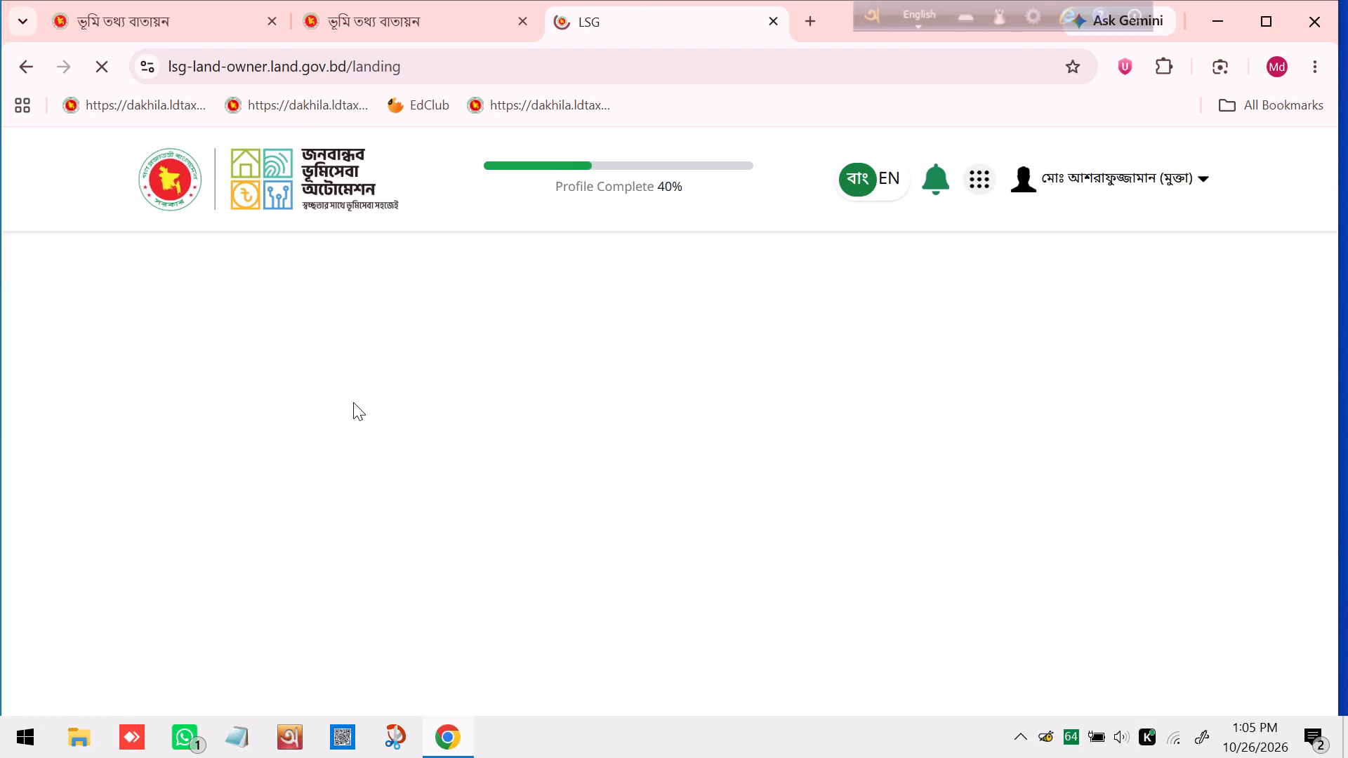
Go to the ভূমি উন্নয়ন কর service and open a new khotian entry form in its খতিয়ান section.
{"action": "left_click", "coordinate": [741, 374]}
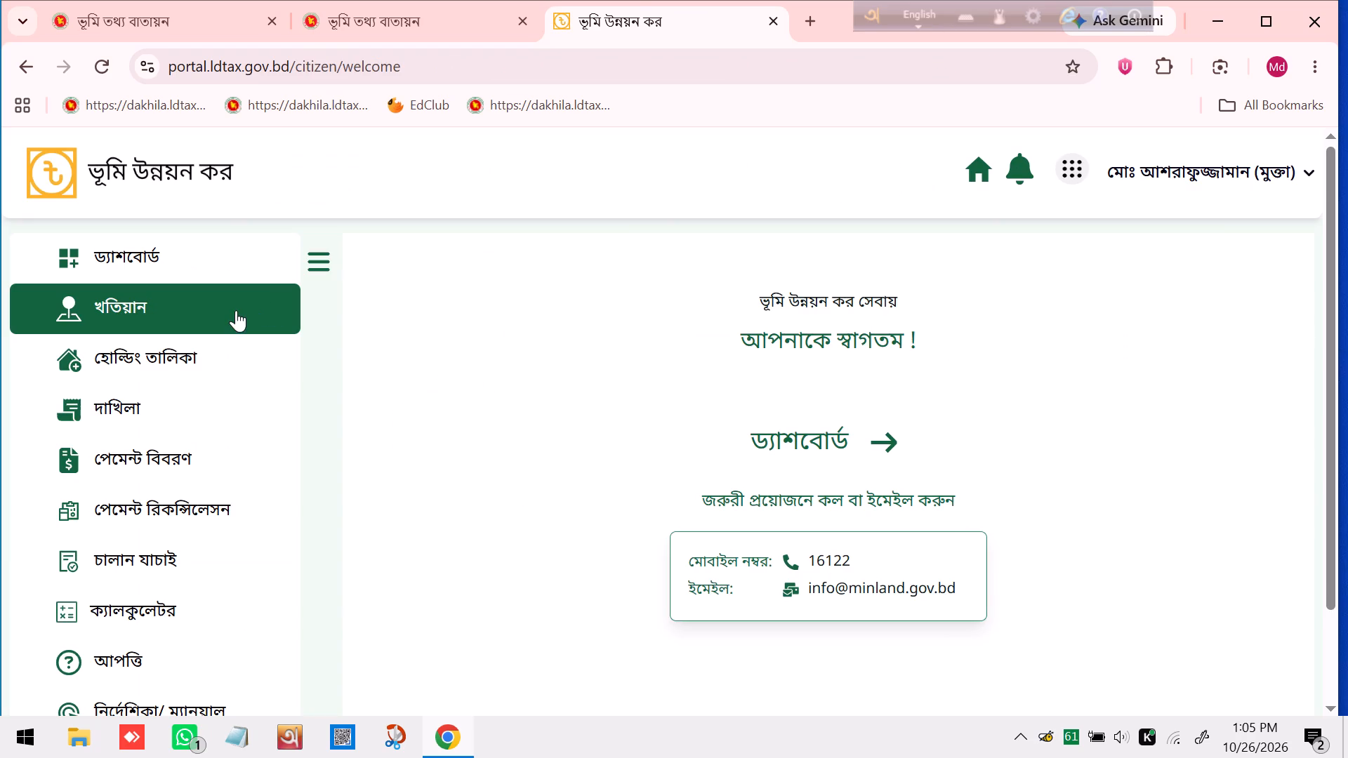
{"action": "left_click", "coordinate": [211, 311]}
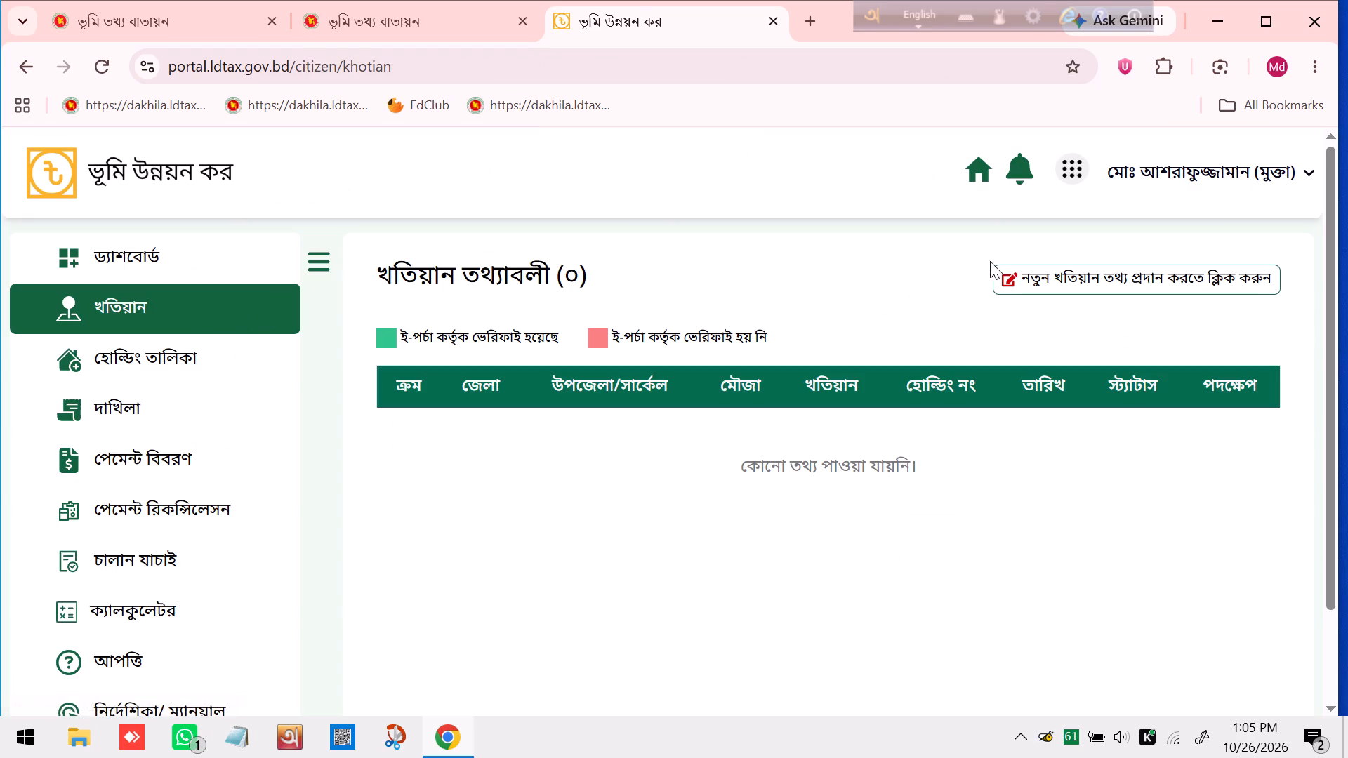
{"action": "left_click", "coordinate": [1002, 277]}
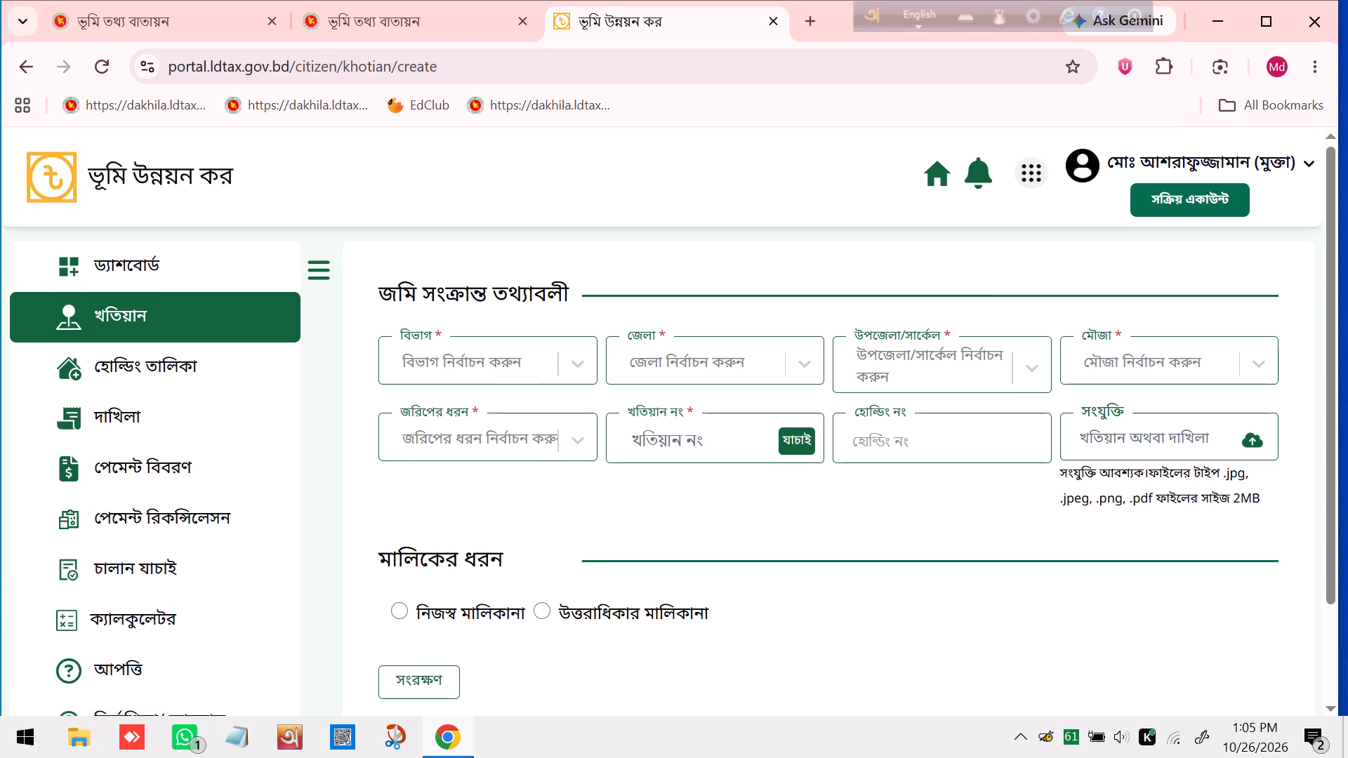
Set the land details to division রংপুর, district নীলফামারী, upazila ডোমার, mouza চিলাহাটী-৫ and survey type বি আর এস.
{"action": "left_click", "coordinate": [501, 362]}
{"action": "left_click", "coordinate": [435, 627]}
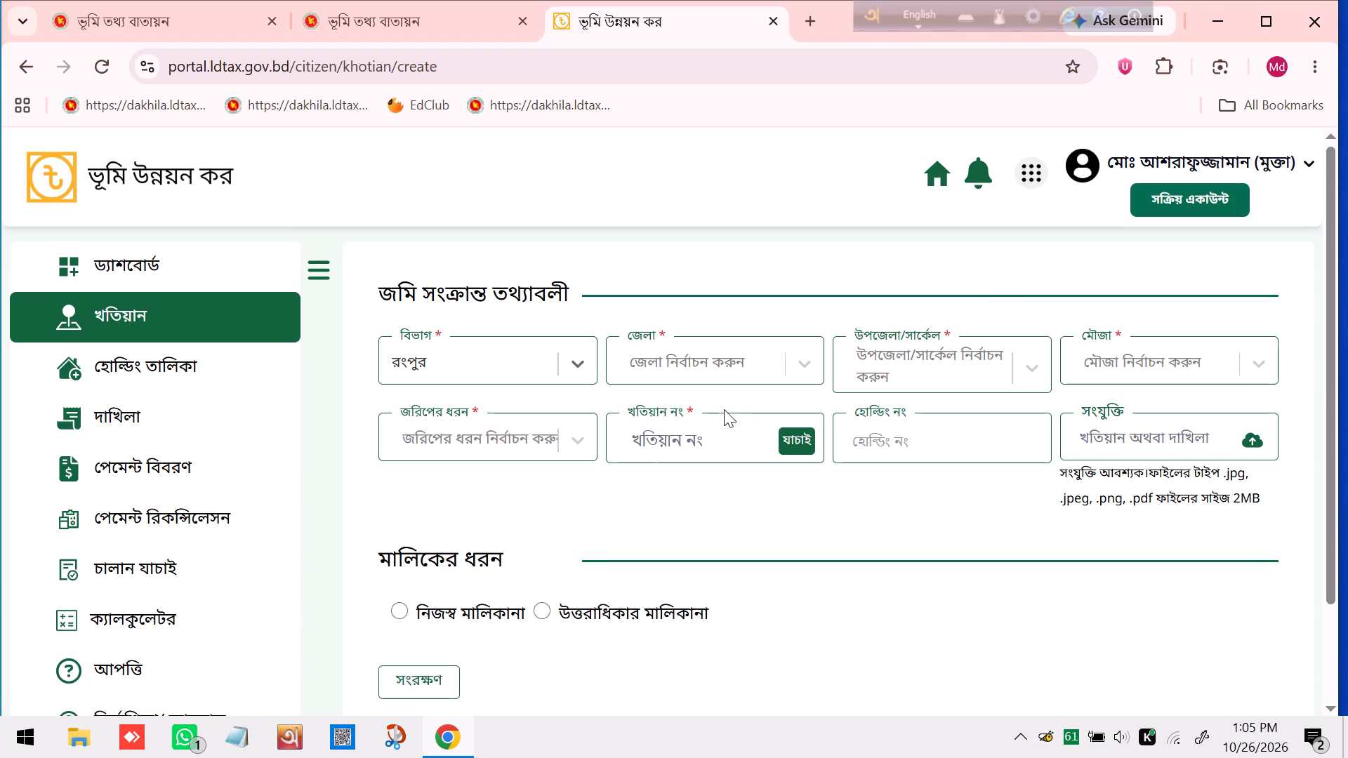
{"action": "left_click", "coordinate": [744, 366]}
{"action": "left_click", "coordinate": [687, 586]}
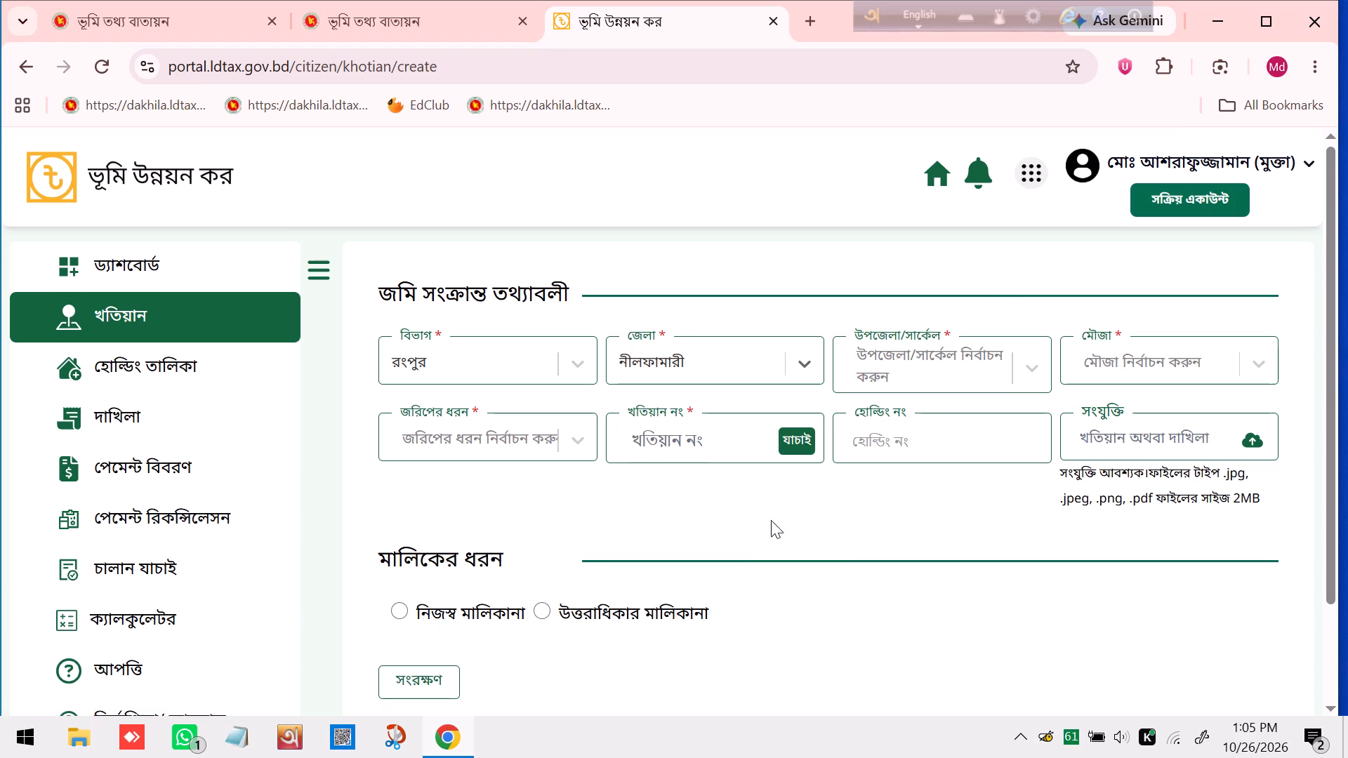
{"action": "left_click", "coordinate": [932, 362]}
{"action": "left_click", "coordinate": [908, 426]}
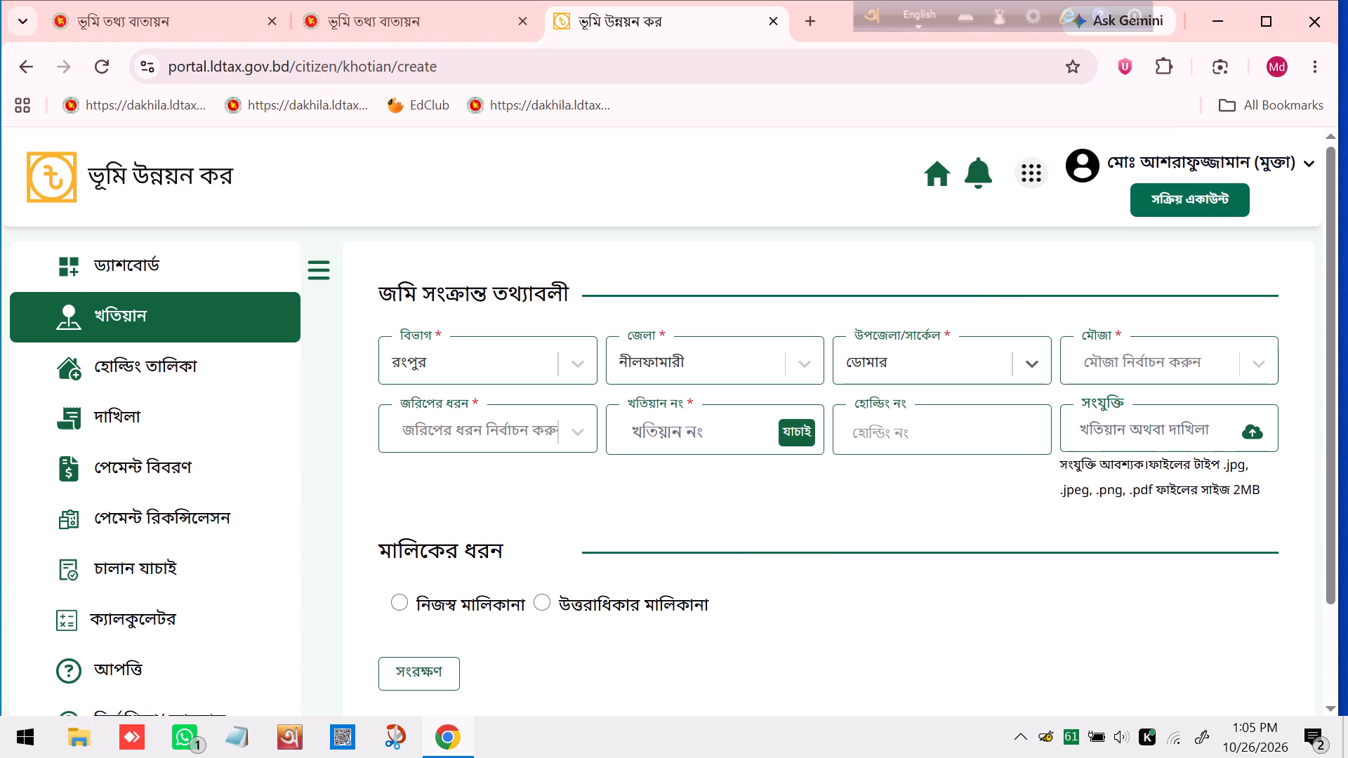
{"action": "left_click", "coordinate": [1117, 359]}
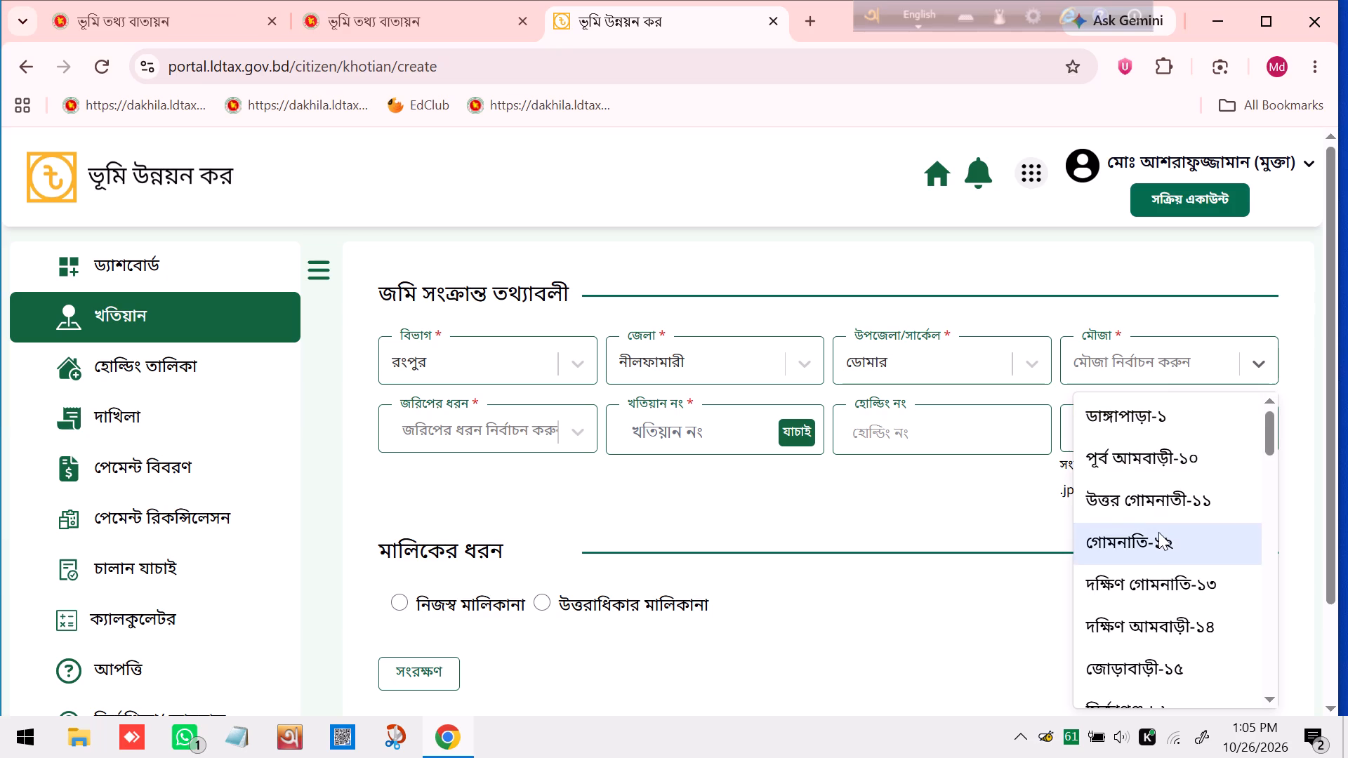
{"action": "scroll", "coordinate": [1158, 532], "scroll_direction": "down", "scroll_amount": 20}
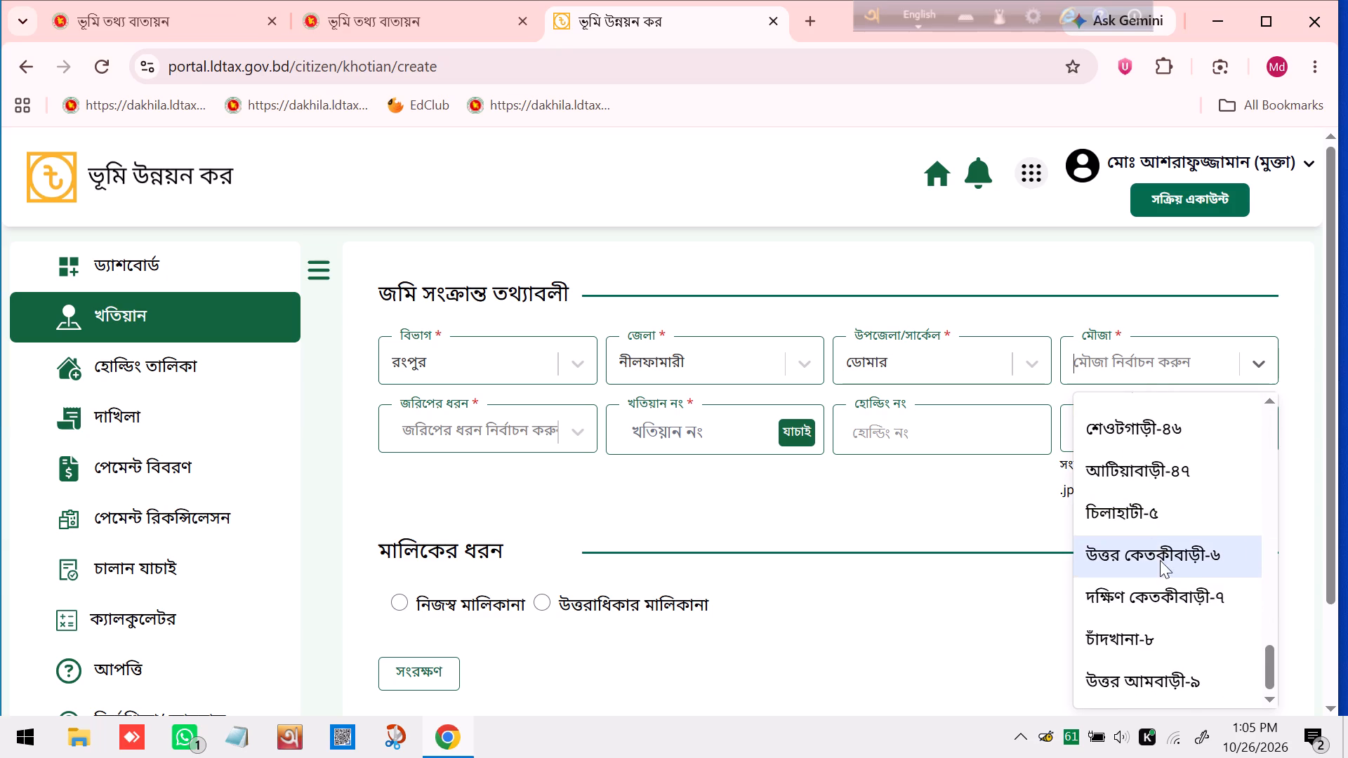
{"action": "left_click", "coordinate": [1144, 507]}
{"action": "left_click", "coordinate": [565, 425]}
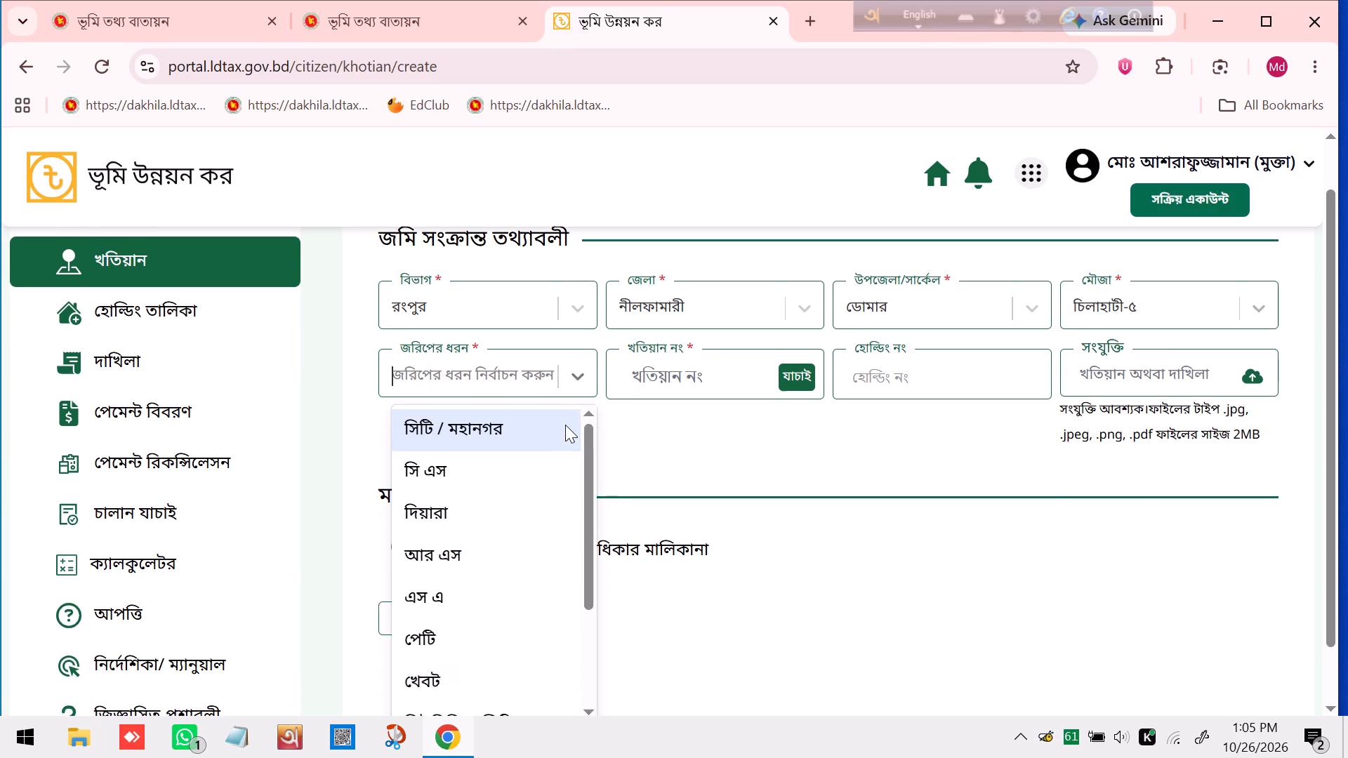
{"action": "scroll", "coordinate": [533, 525], "scroll_direction": "down", "scroll_amount": 3}
{"action": "left_click", "coordinate": [489, 637]}
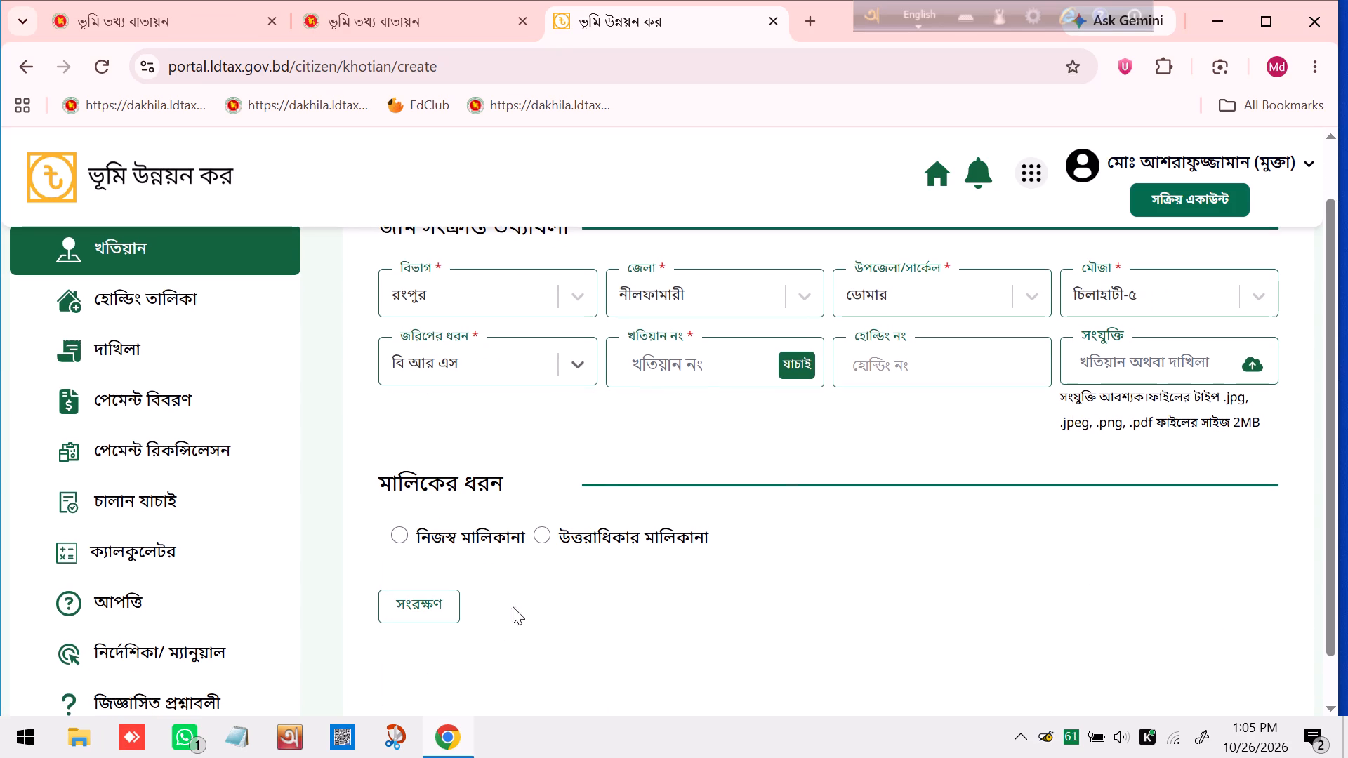
{"action": "left_click", "coordinate": [716, 368]}
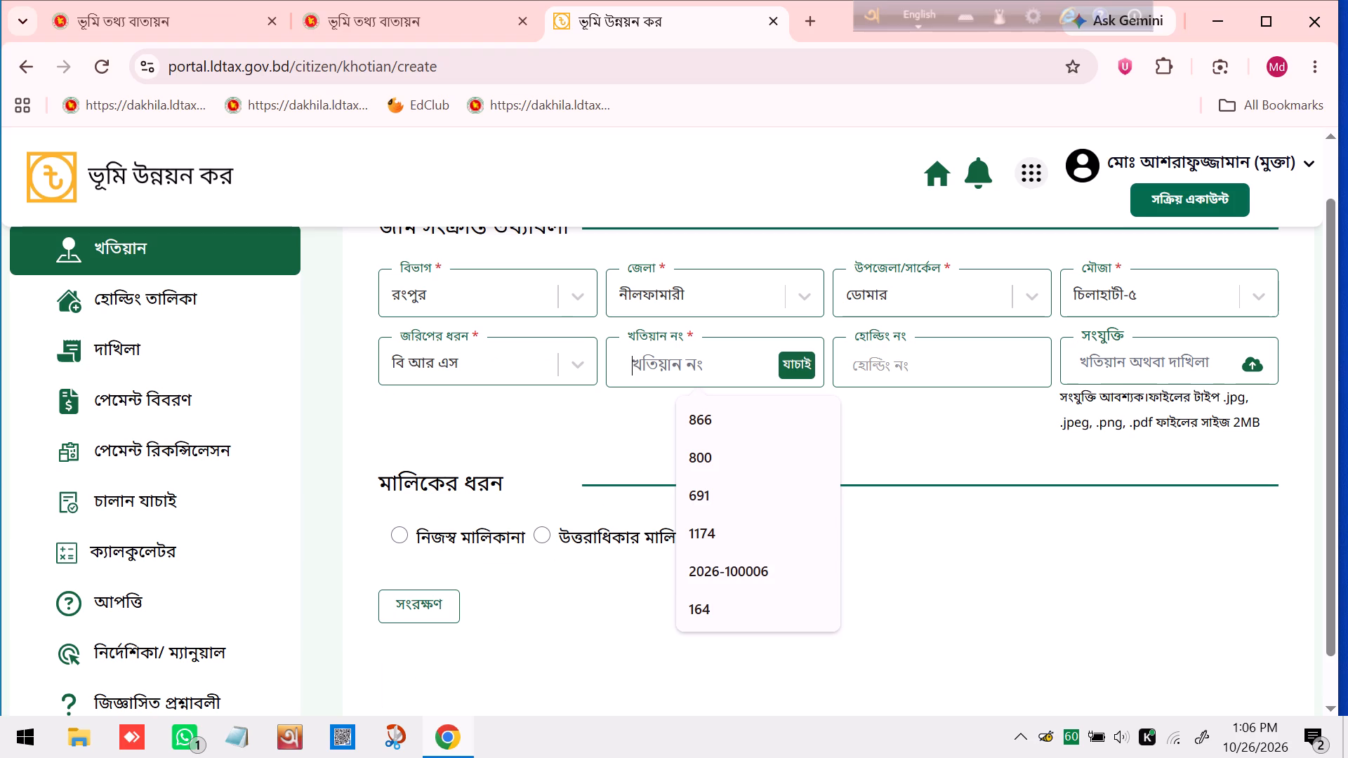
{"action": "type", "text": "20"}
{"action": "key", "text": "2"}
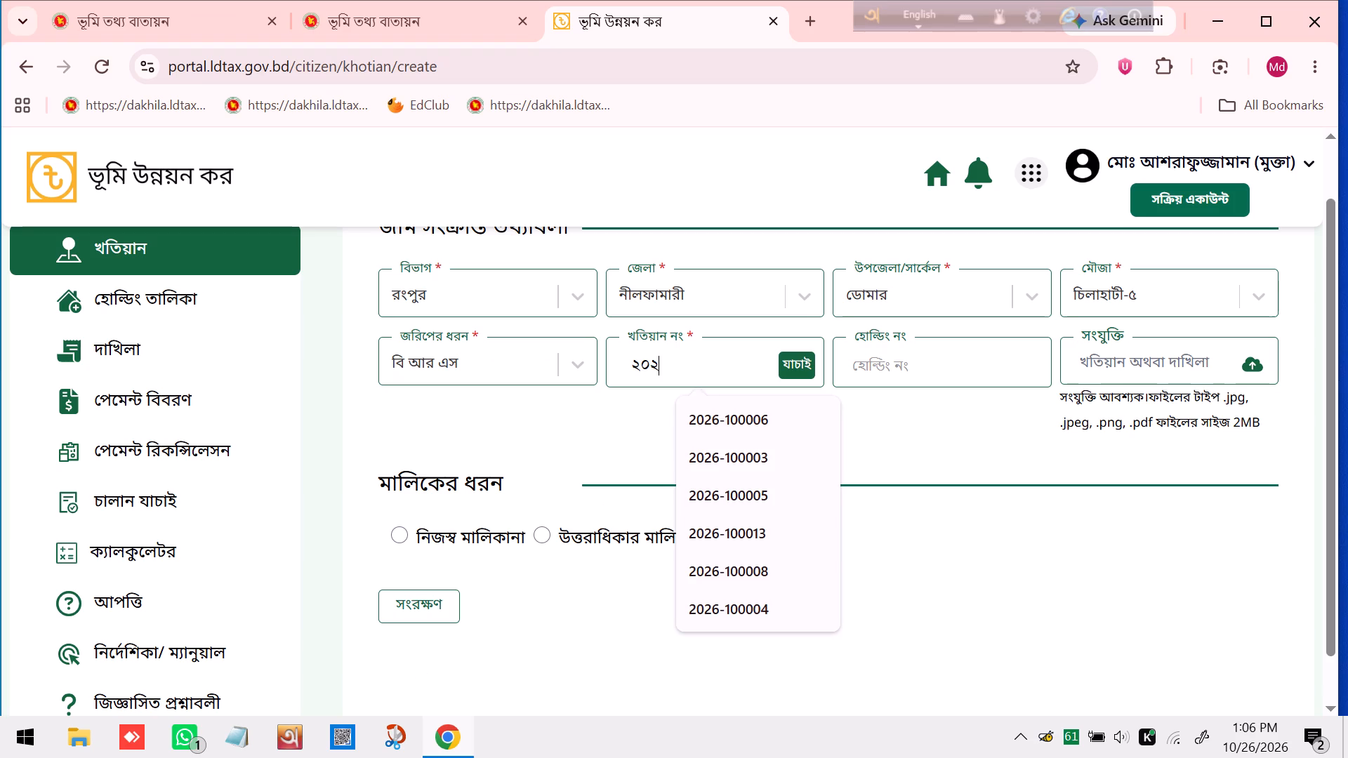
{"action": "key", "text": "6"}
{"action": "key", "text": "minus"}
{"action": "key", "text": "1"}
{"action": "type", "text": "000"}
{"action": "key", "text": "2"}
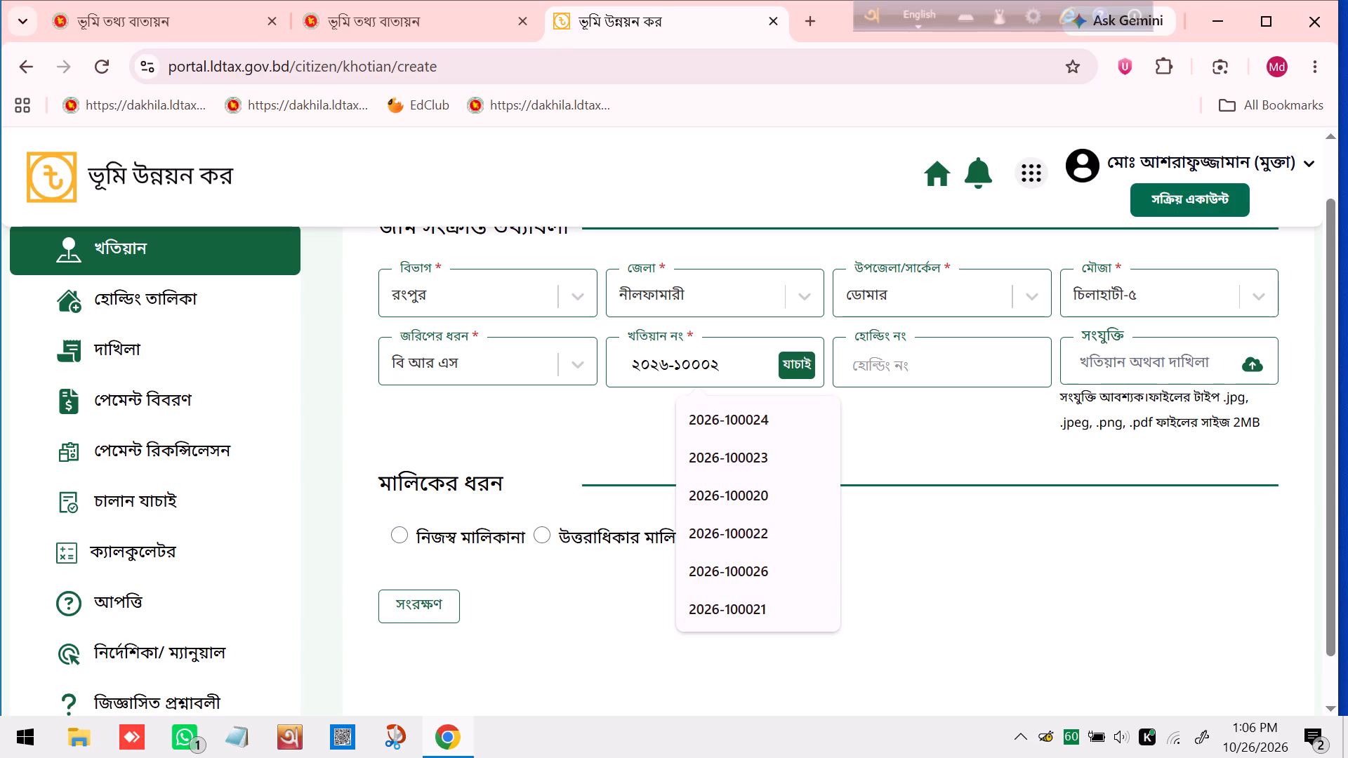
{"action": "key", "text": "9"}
{"action": "left_click", "coordinate": [926, 369]}
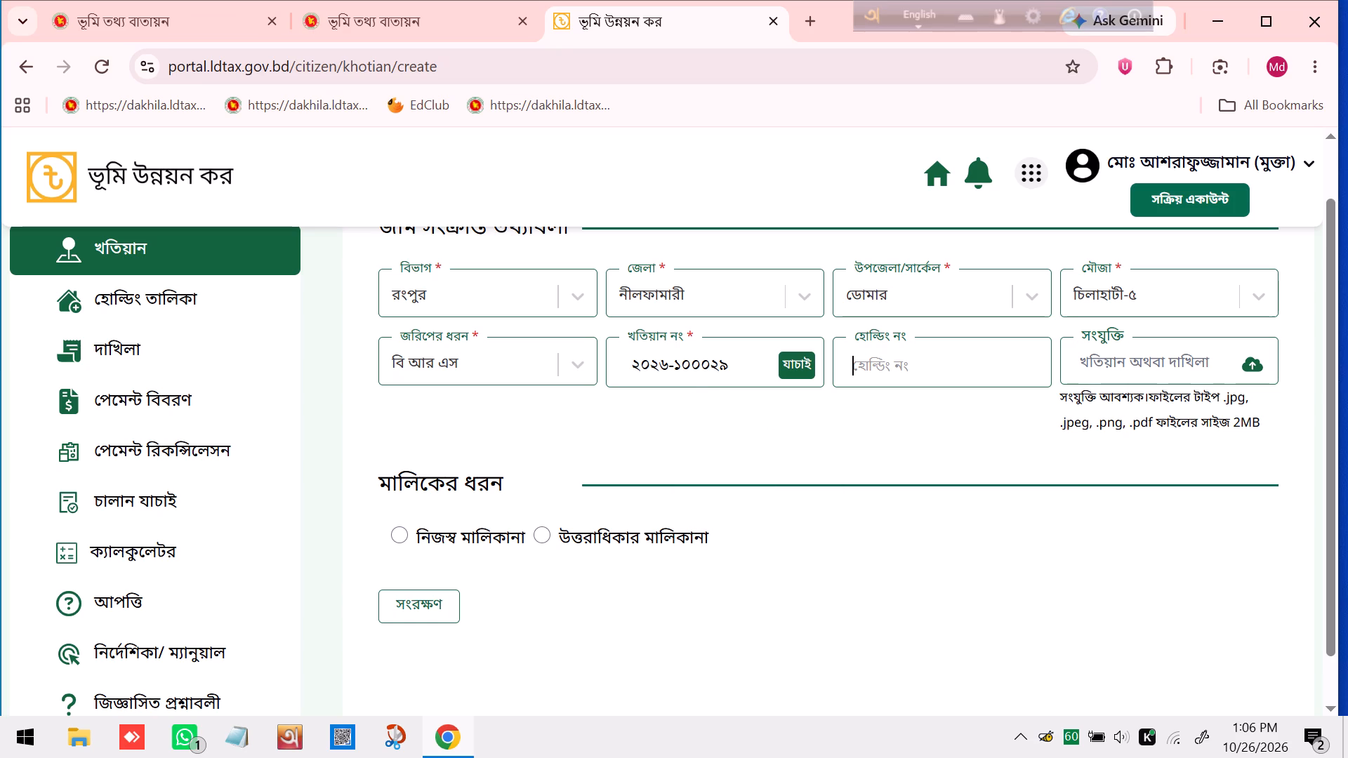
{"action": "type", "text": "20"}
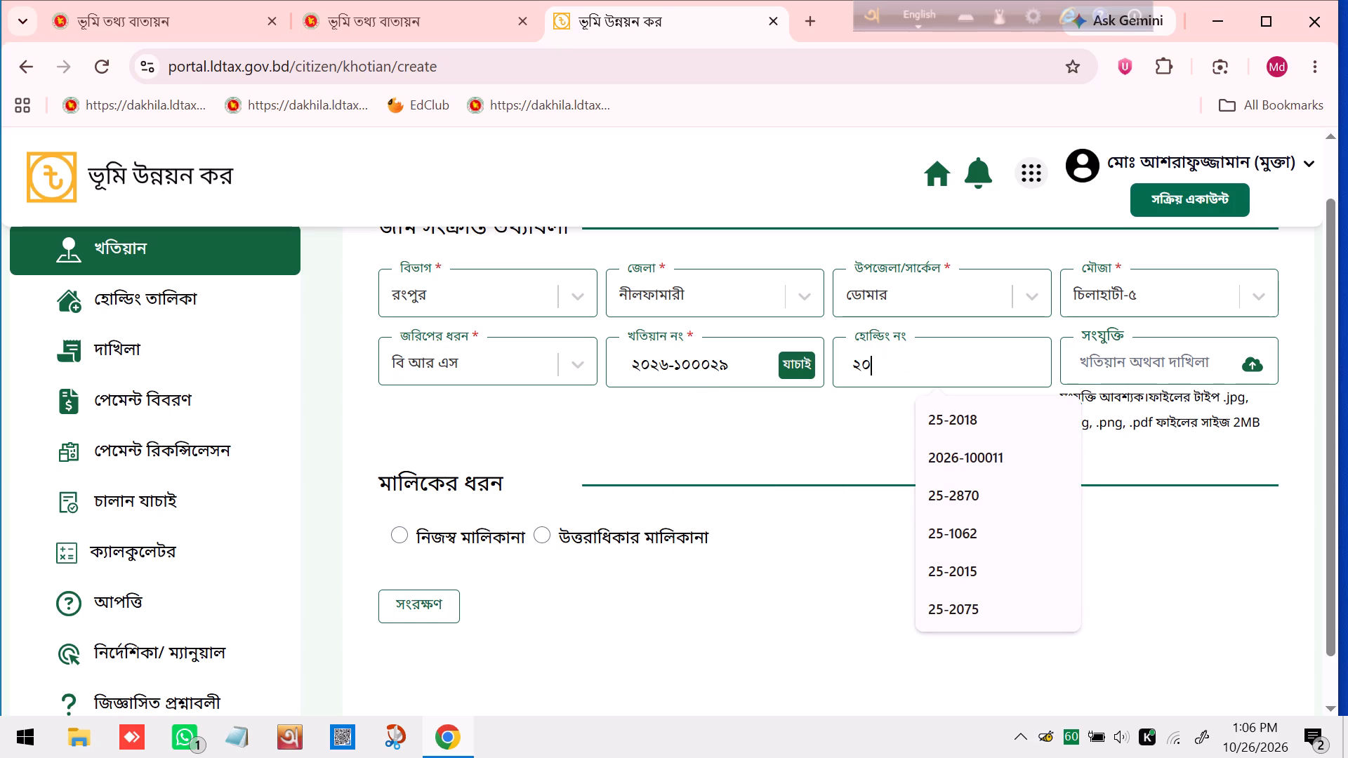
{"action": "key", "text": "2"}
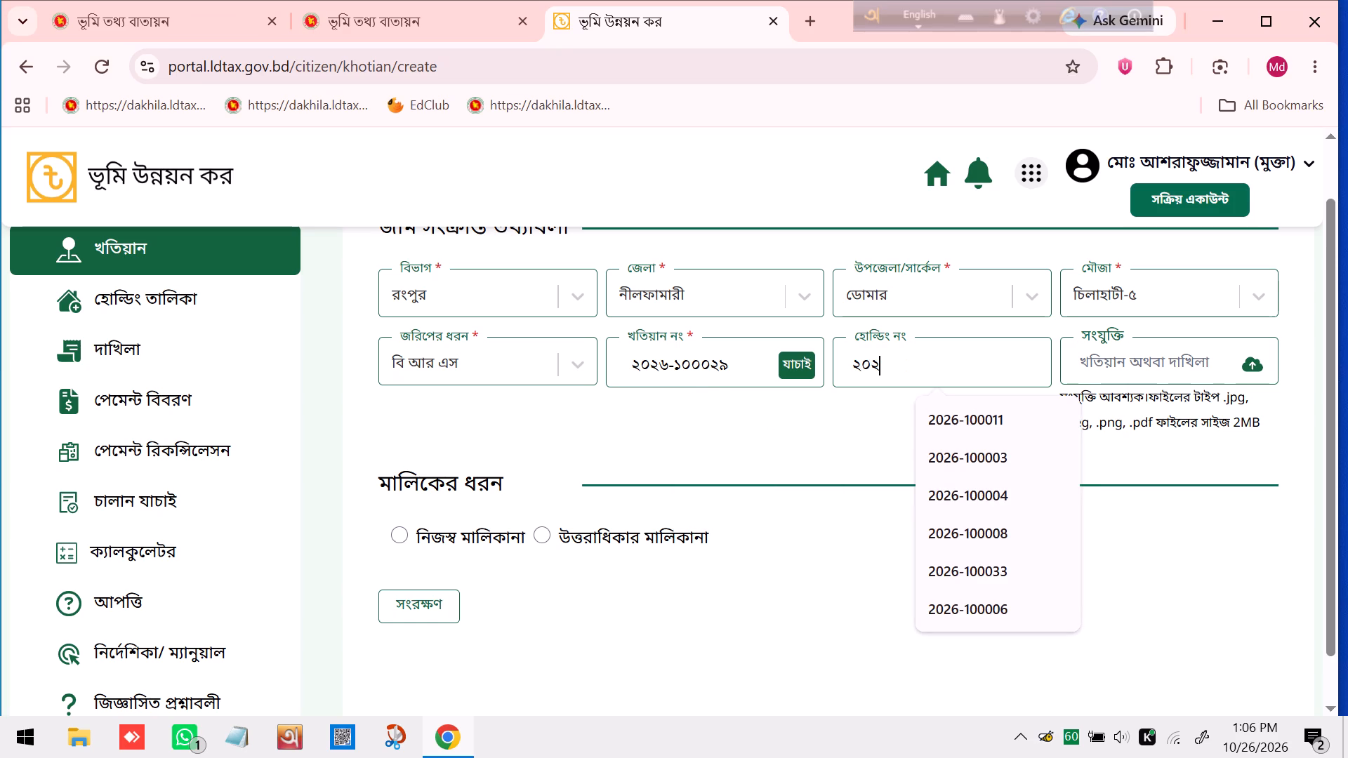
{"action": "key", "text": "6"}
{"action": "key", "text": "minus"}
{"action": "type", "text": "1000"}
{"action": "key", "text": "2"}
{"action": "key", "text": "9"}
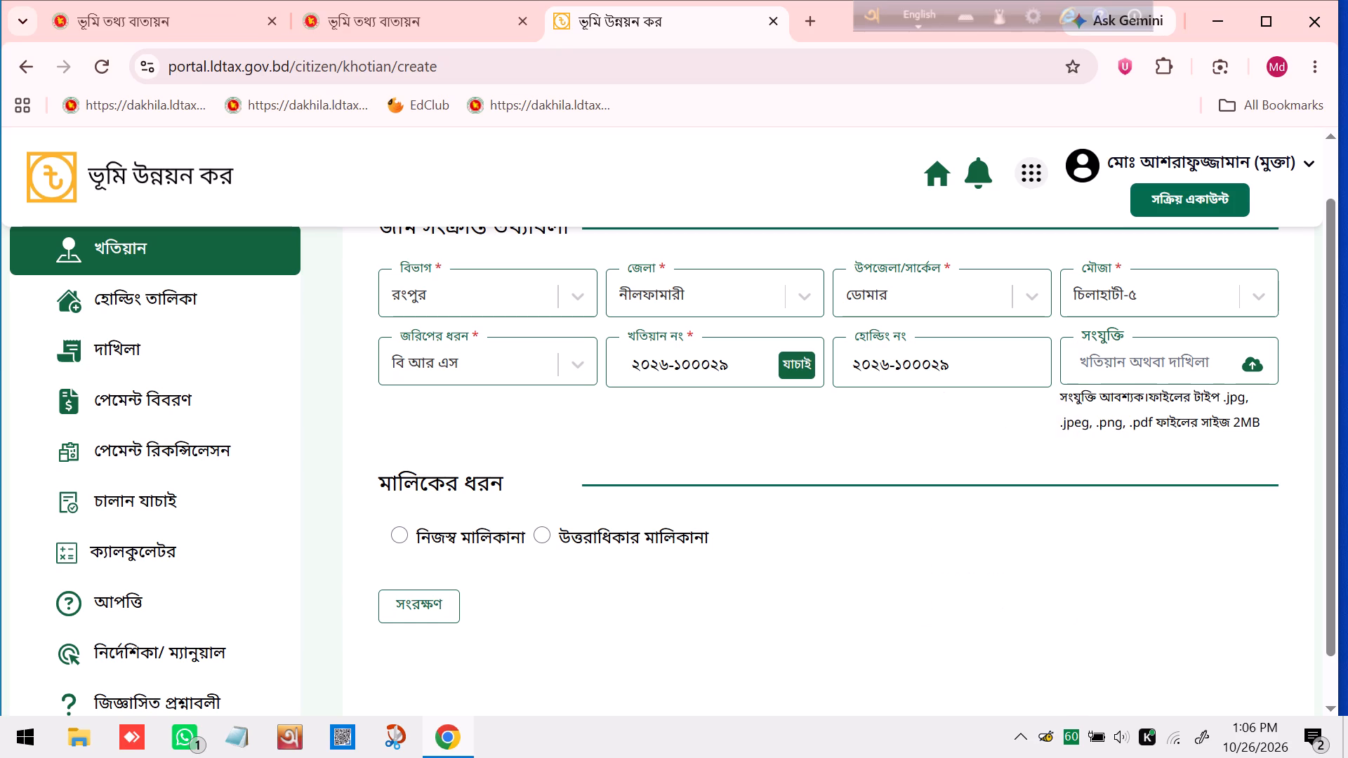
{"action": "left_click", "coordinate": [1125, 353]}
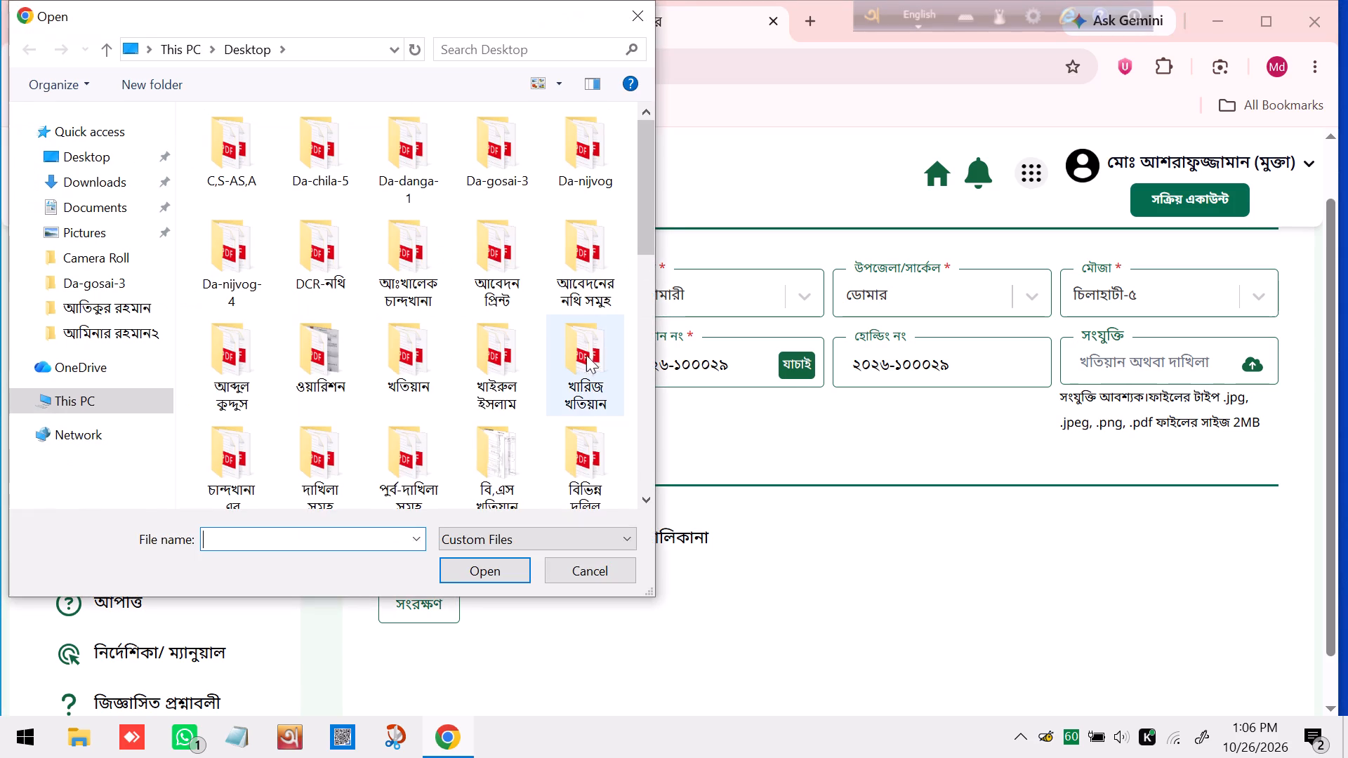
{"action": "scroll", "coordinate": [579, 354], "scroll_direction": "down", "scroll_amount": 2}
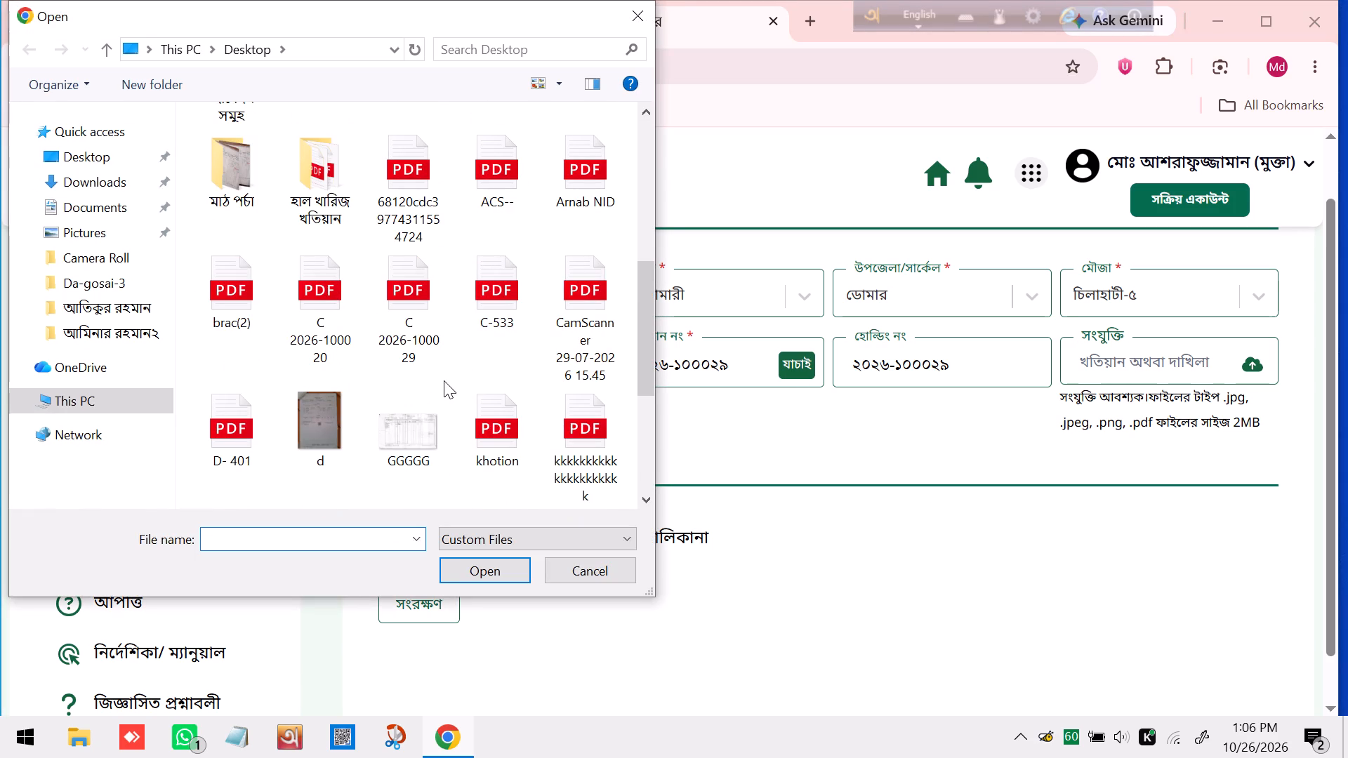
{"action": "double_click", "coordinate": [414, 297]}
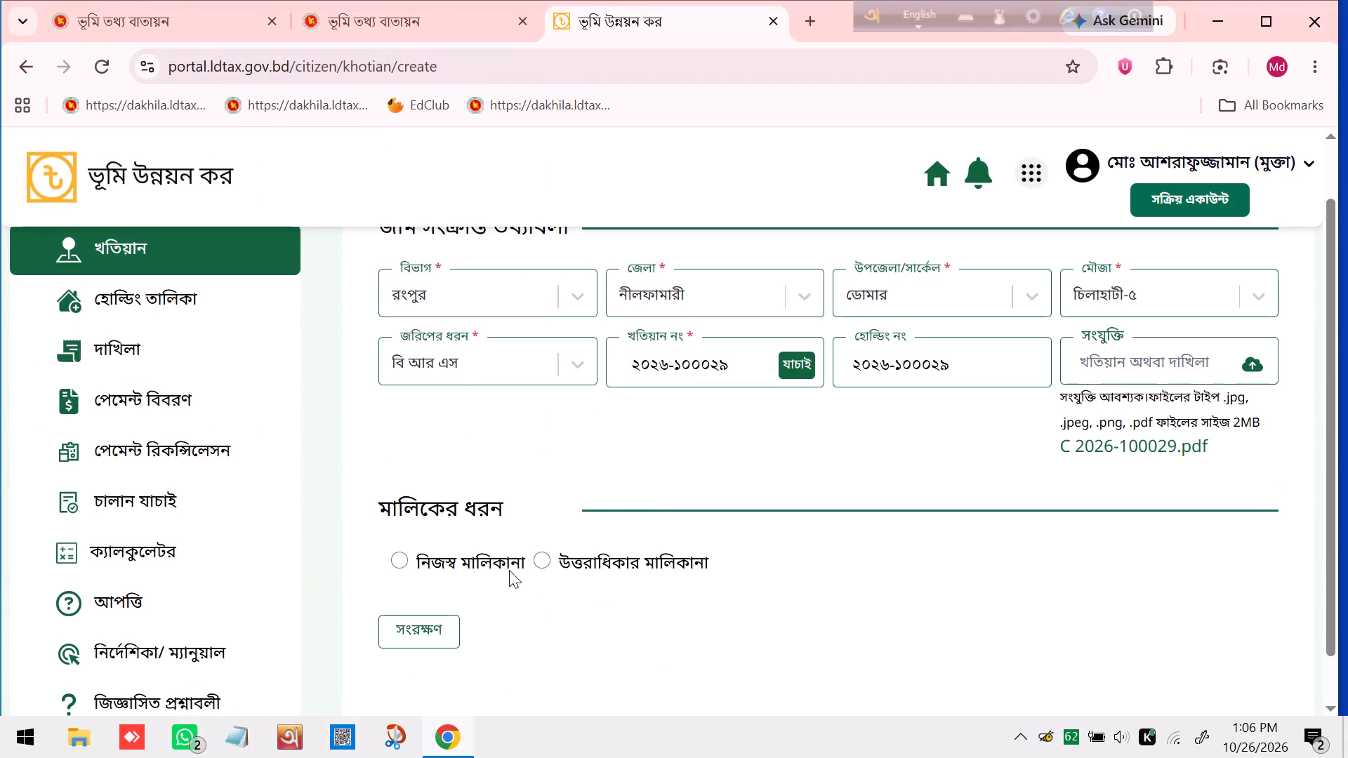
Set the owner type to নিজস্ব মালিকানা and save the khotian entry.
{"action": "left_click", "coordinate": [401, 559]}
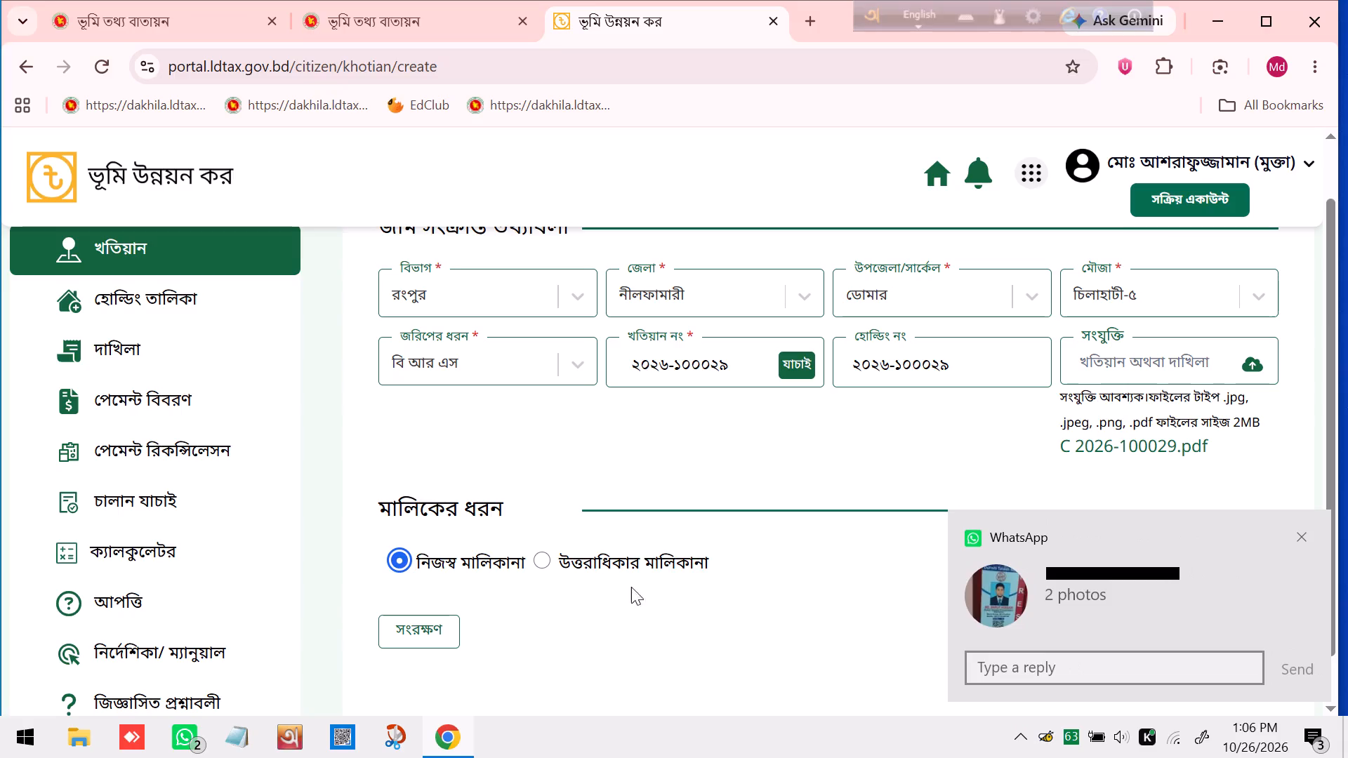
{"action": "left_click", "coordinate": [428, 632]}
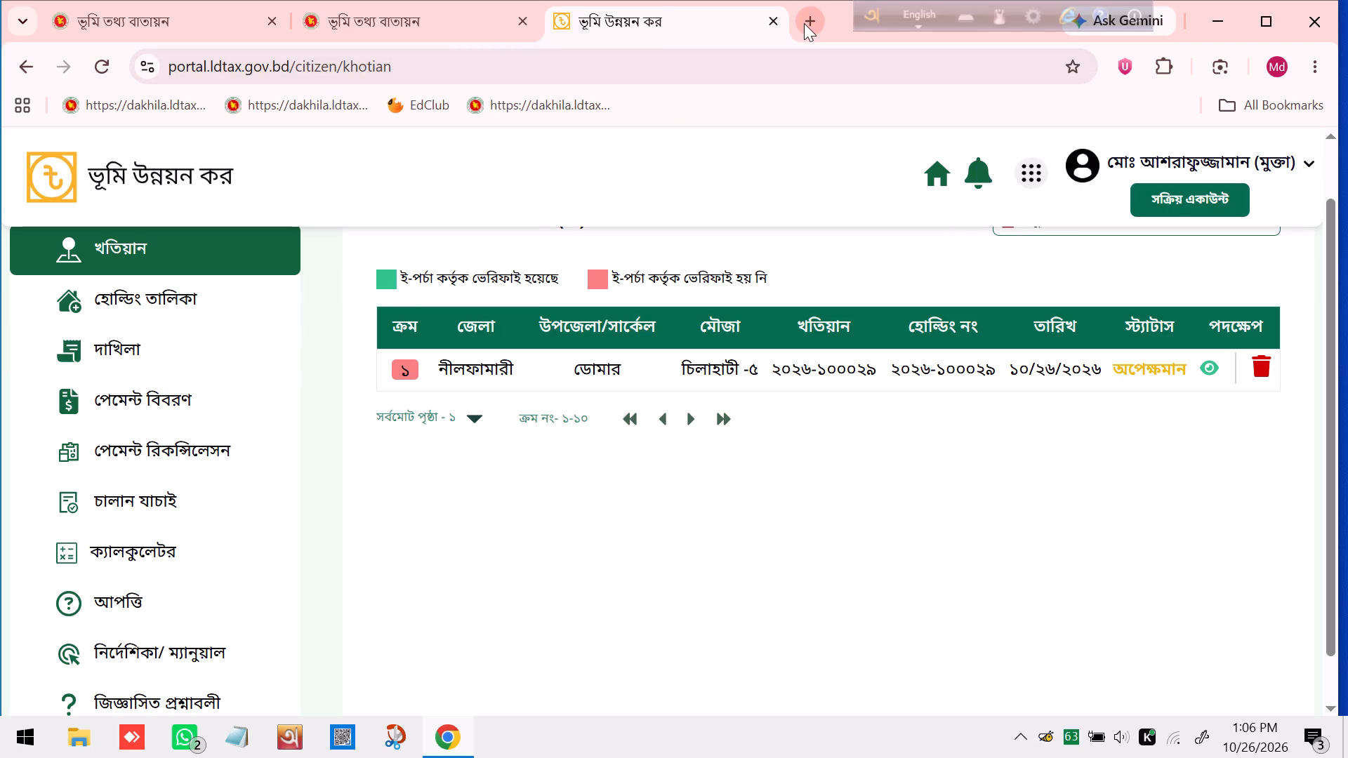
Return to the land.gov.bd services page and open the মিউটেশন service.
{"action": "left_click", "coordinate": [455, 27]}
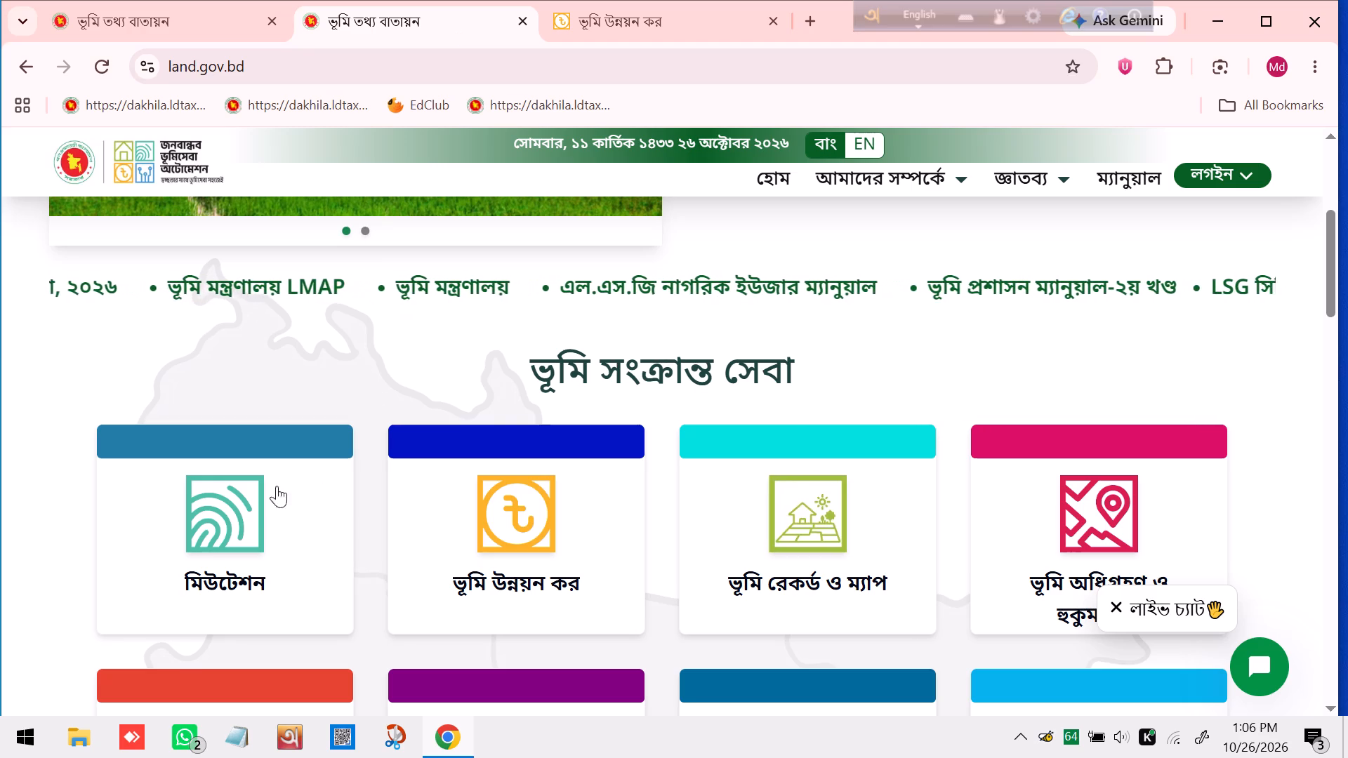
{"action": "left_click", "coordinate": [254, 504]}
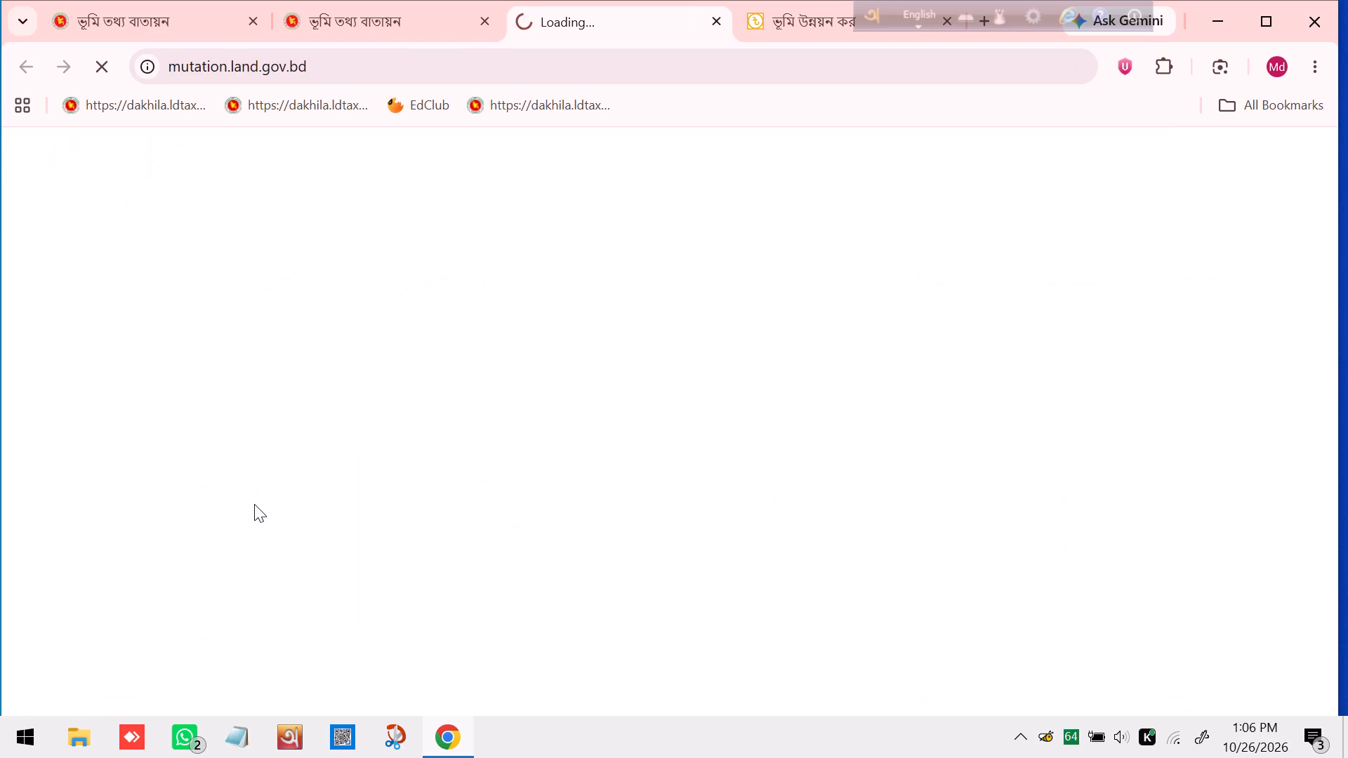